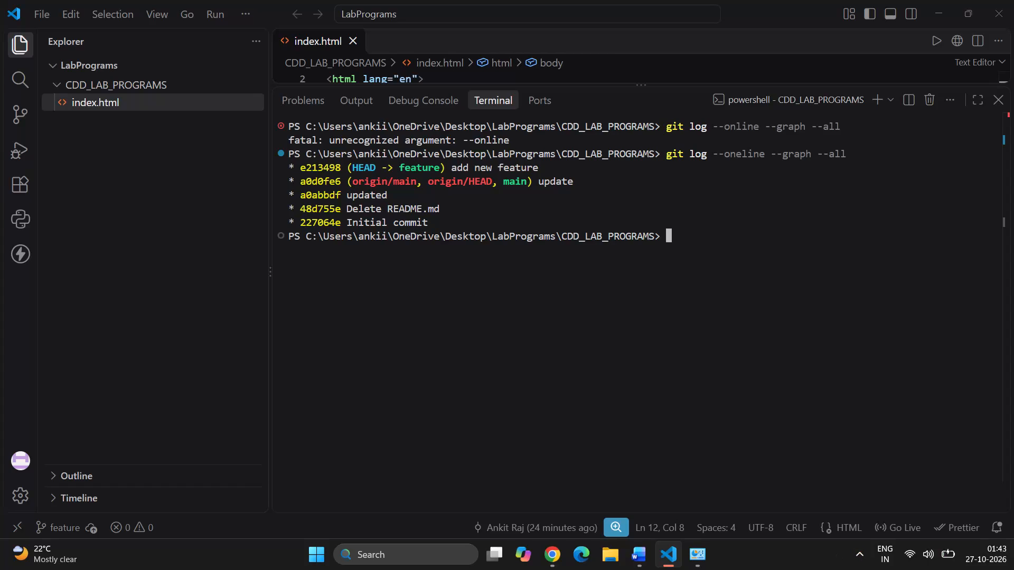
Switch to the CDD REPORT document in Word and review the terminal screenshot above the caption 3.1 Creating a Branch and Committing.
{"action": "left_click", "coordinate": [635, 563]}
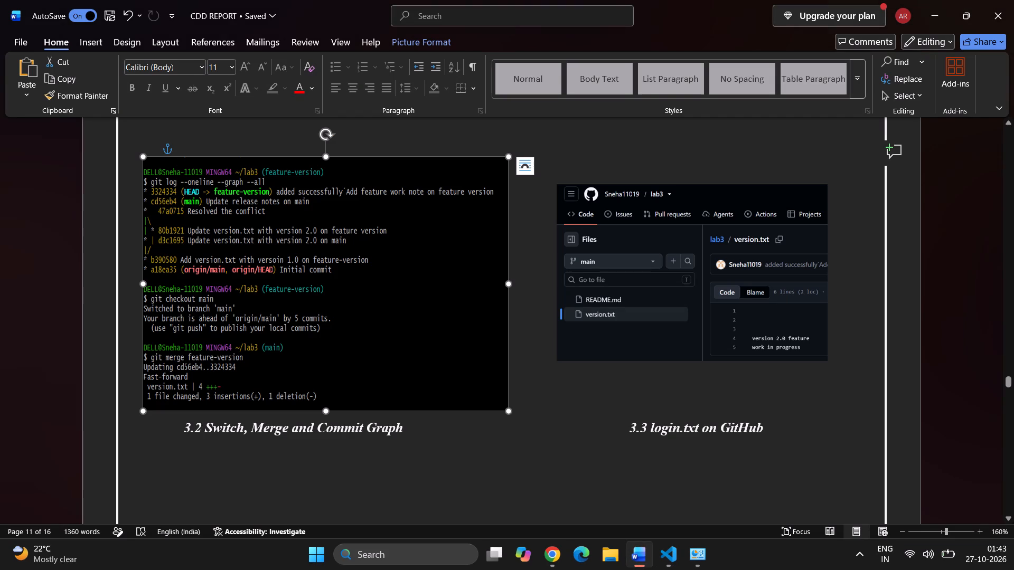
{"action": "scroll", "coordinate": [630, 387], "scroll_direction": "up", "scroll_amount": 2}
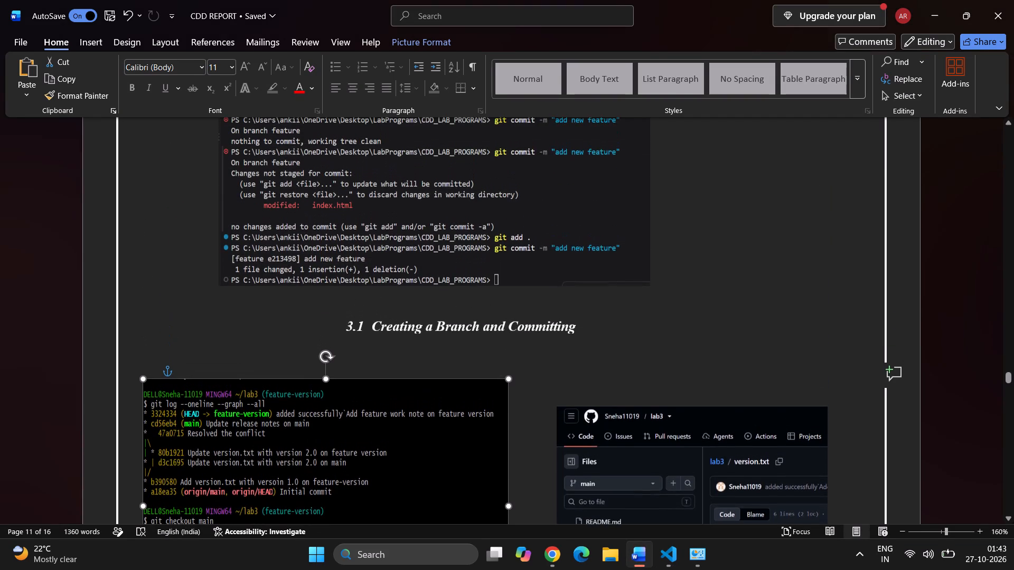
{"action": "scroll", "coordinate": [630, 387], "scroll_direction": "up", "scroll_amount": 2}
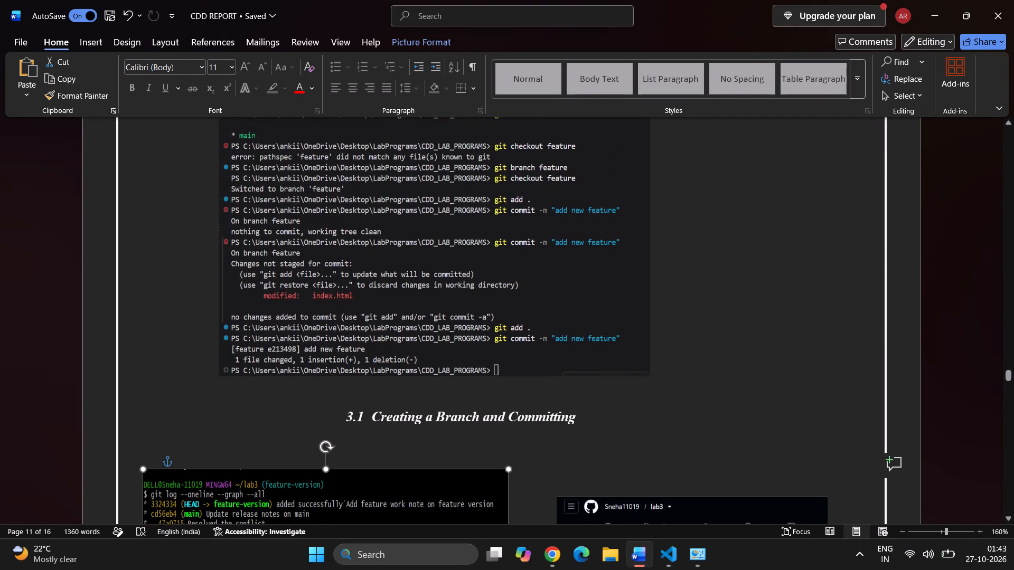
{"action": "scroll", "coordinate": [630, 387], "scroll_direction": "up", "scroll_amount": 1}
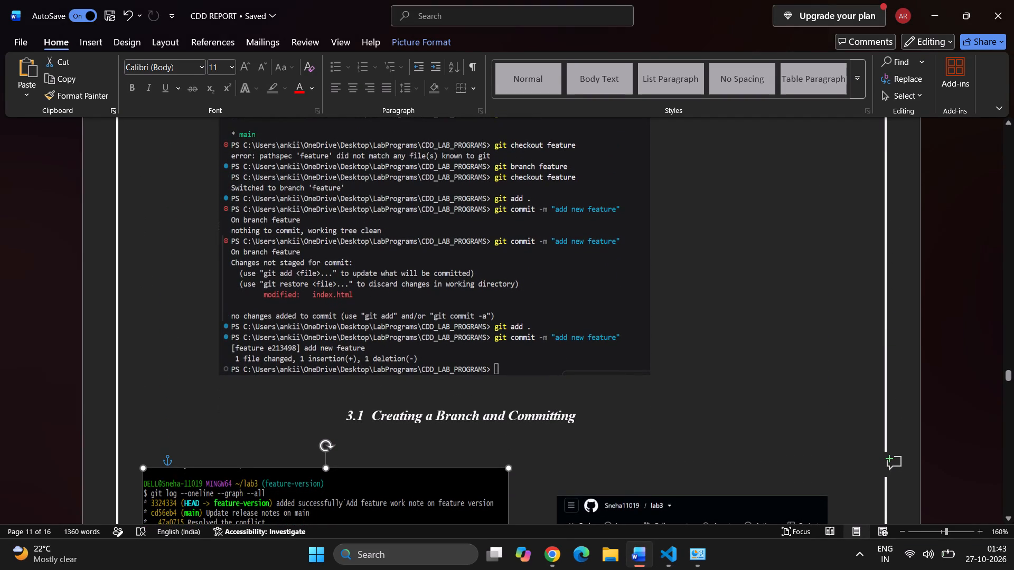
{"action": "scroll", "coordinate": [630, 387], "scroll_direction": "up", "scroll_amount": 1}
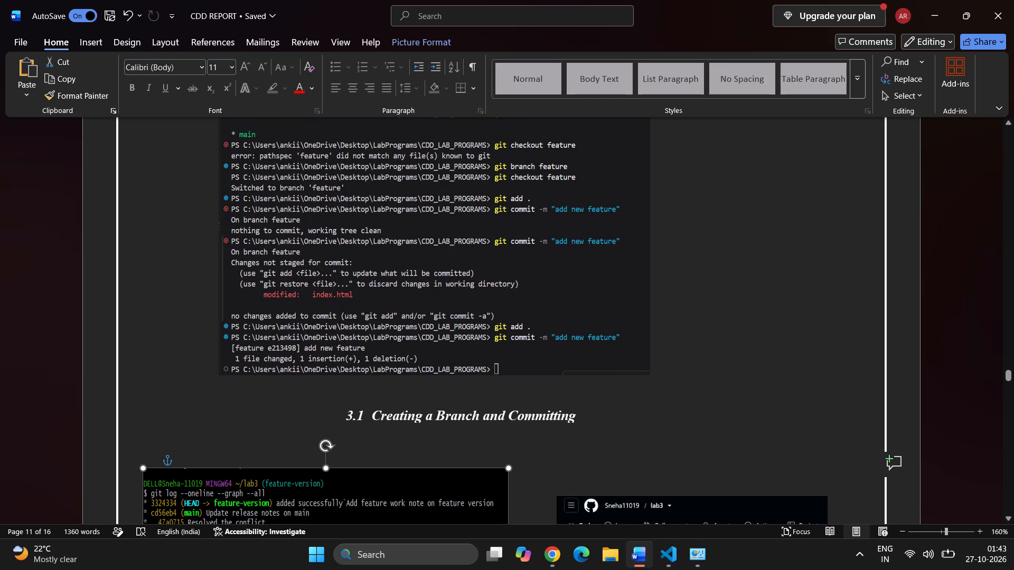
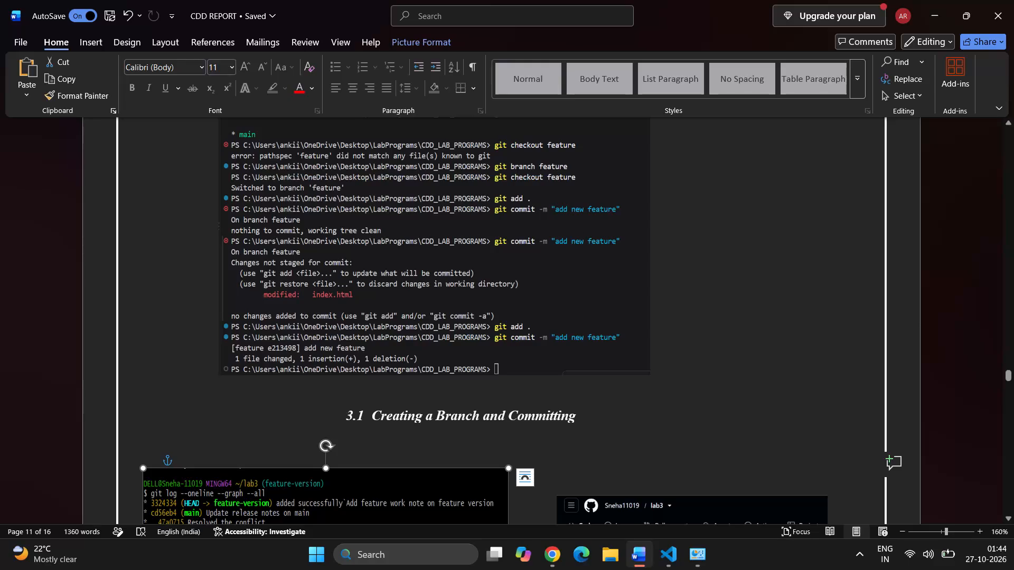
Review section 3.6 Screenshots, comparing the terminal screenshot captioned 3.1 with the older screenshots placed below it.
{"action": "scroll", "coordinate": [570, 385], "scroll_direction": "up", "scroll_amount": 2}
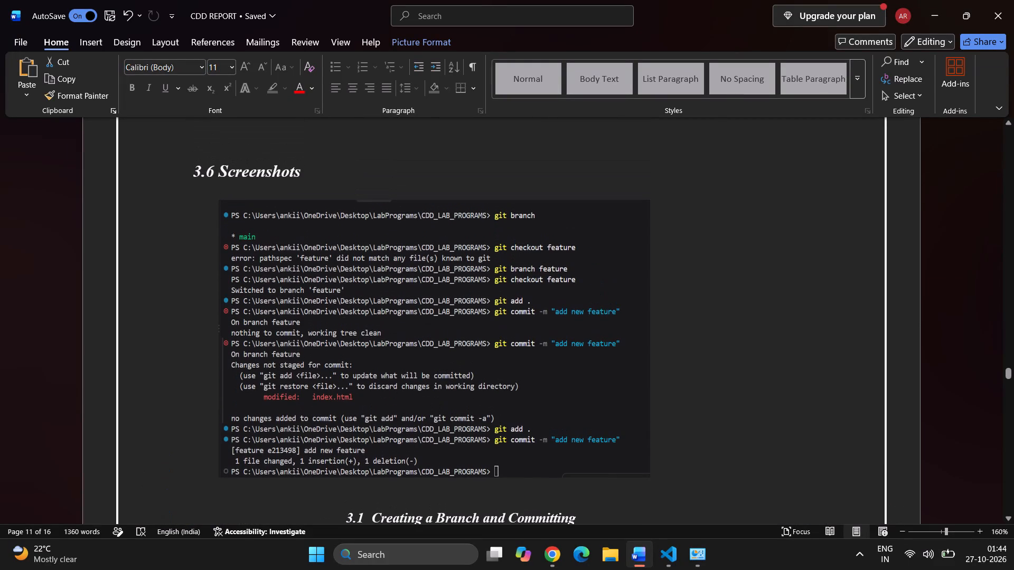
{"action": "scroll", "coordinate": [570, 385], "scroll_direction": "up", "scroll_amount": 1}
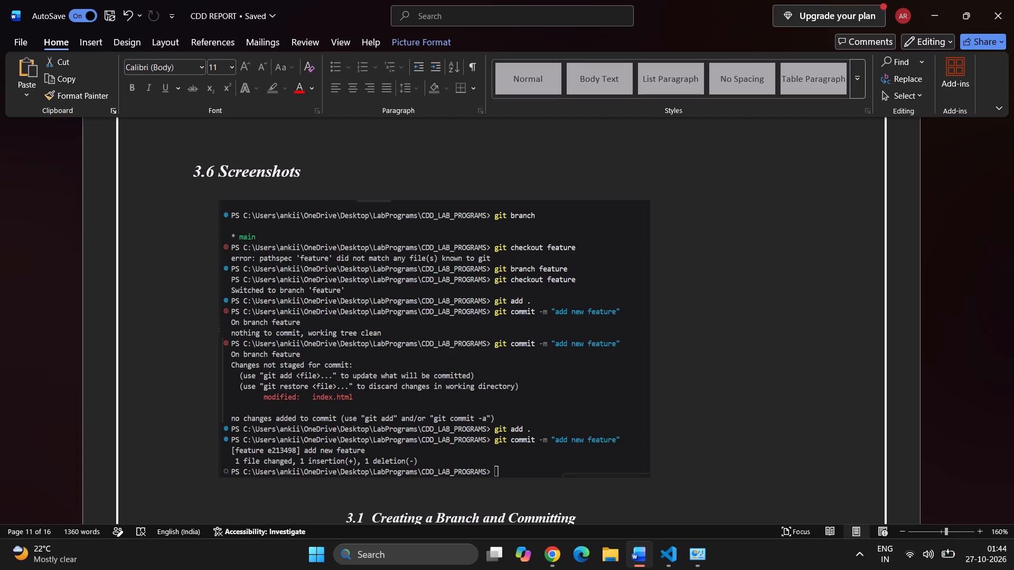
{"action": "scroll", "coordinate": [570, 385], "scroll_direction": "down", "scroll_amount": 2}
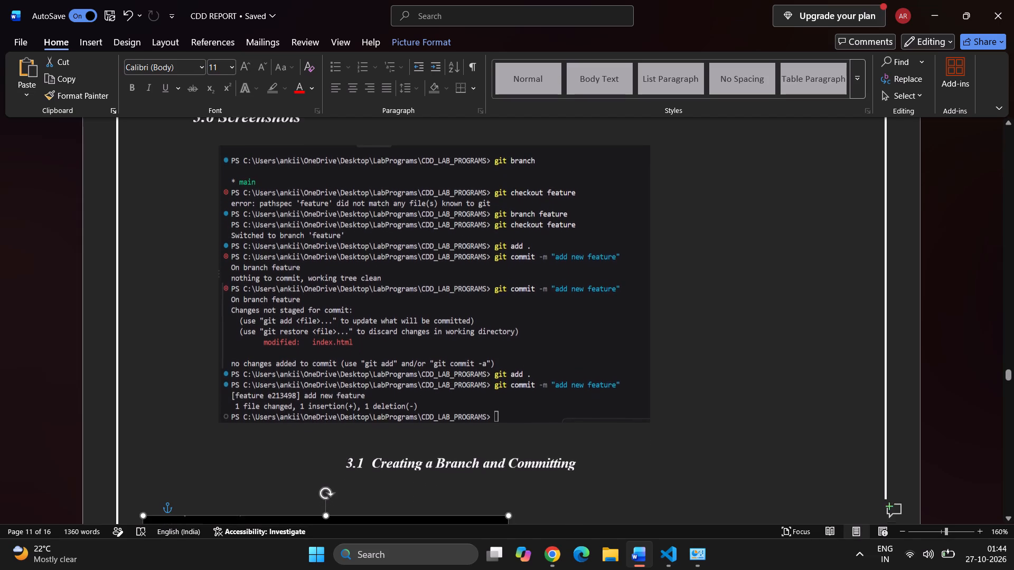
{"action": "scroll", "coordinate": [570, 385], "scroll_direction": "down", "scroll_amount": 2}
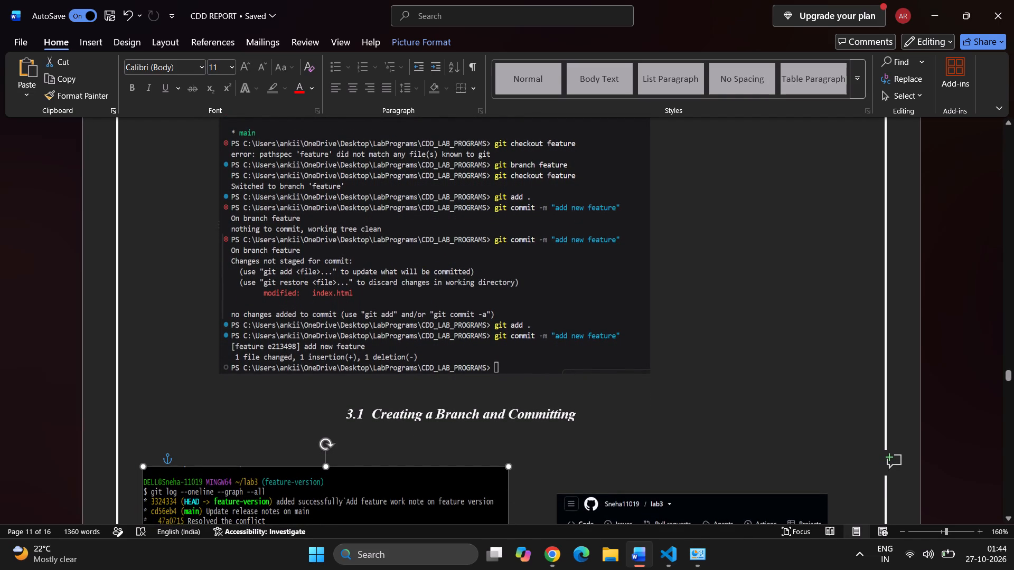
{"action": "scroll", "coordinate": [570, 385], "scroll_direction": "down", "scroll_amount": 1}
{"action": "left_click", "coordinate": [622, 448]}
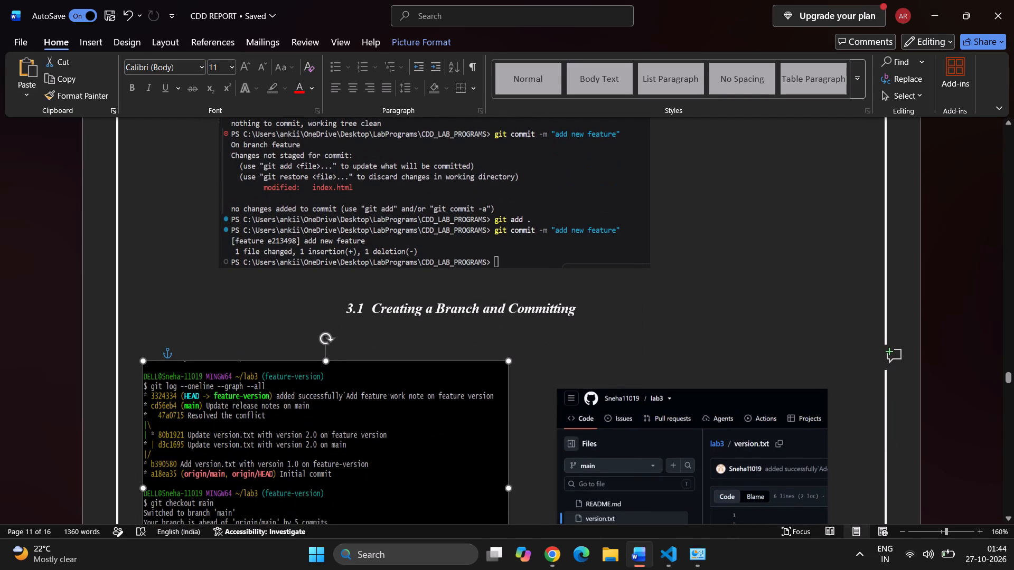
{"action": "left_click", "coordinate": [494, 384]}
{"action": "scroll", "coordinate": [533, 328], "scroll_direction": "up", "scroll_amount": 1}
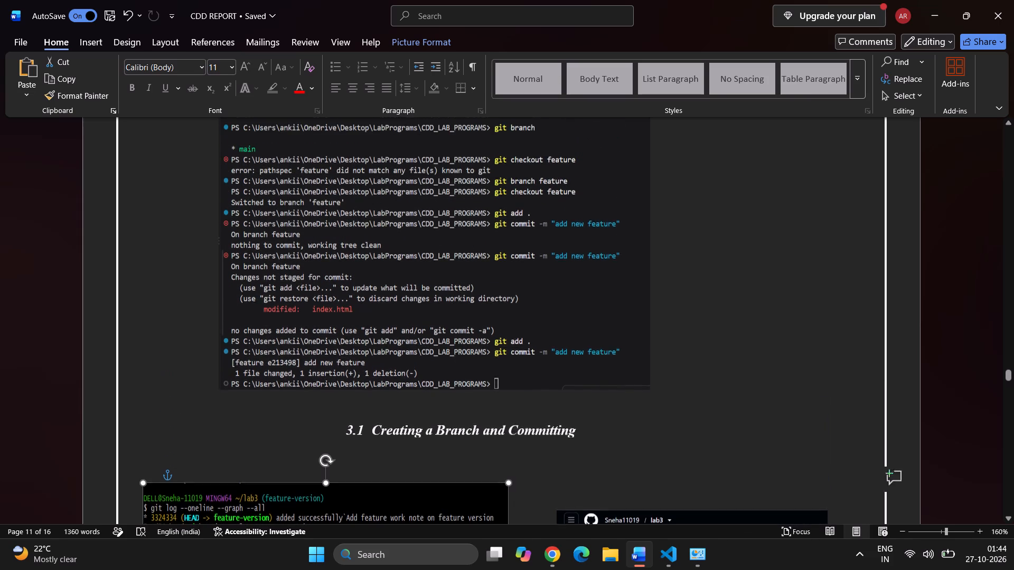
{"action": "scroll", "coordinate": [533, 328], "scroll_direction": "up", "scroll_amount": 1}
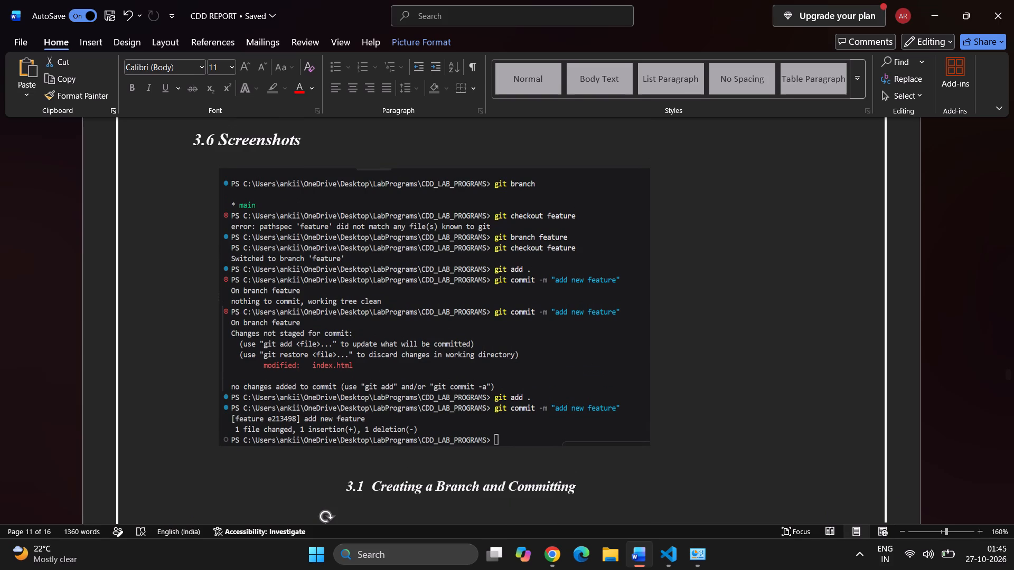
Read through the experiment 3 sections from 3.2 Objectives onward and examine the screenshots captioned 3.2 Switch, Merge and Commit Graph and 3.3 login.txt on GitHub.
{"action": "scroll", "coordinate": [533, 328], "scroll_direction": "down", "scroll_amount": 1}
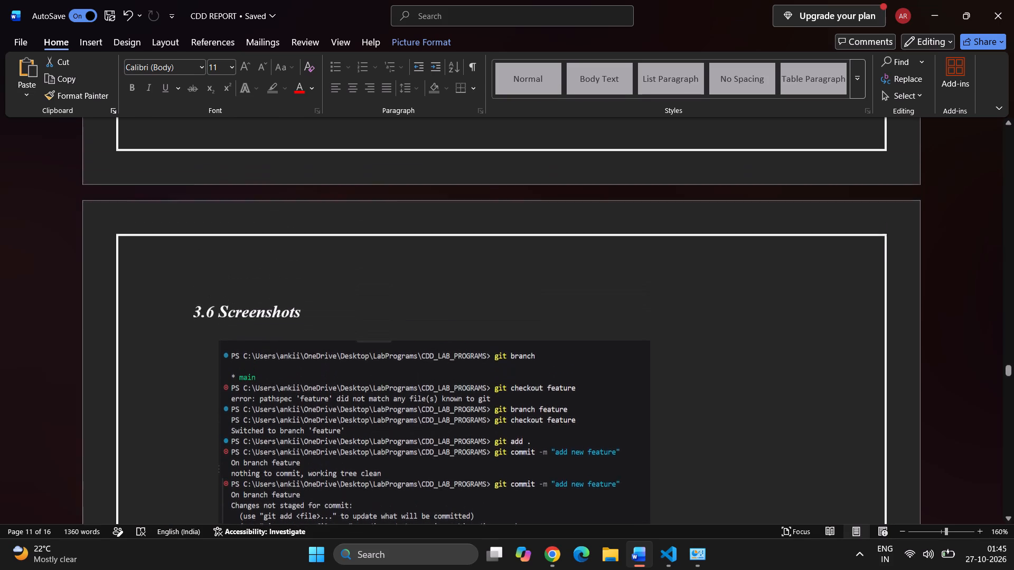
{"action": "scroll", "coordinate": [533, 328], "scroll_direction": "down", "scroll_amount": 2}
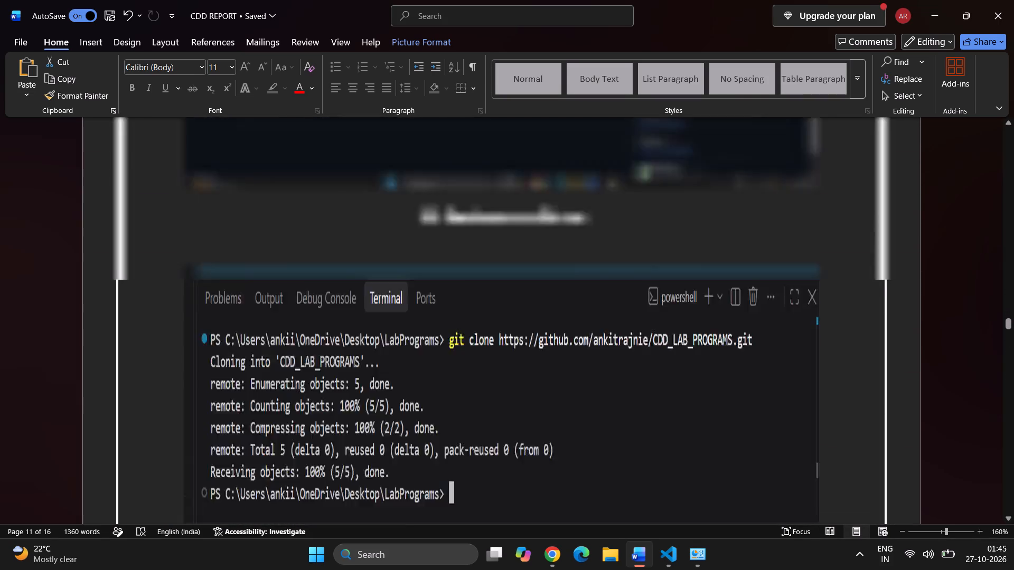
{"action": "scroll", "coordinate": [533, 328], "scroll_direction": "down", "scroll_amount": 6}
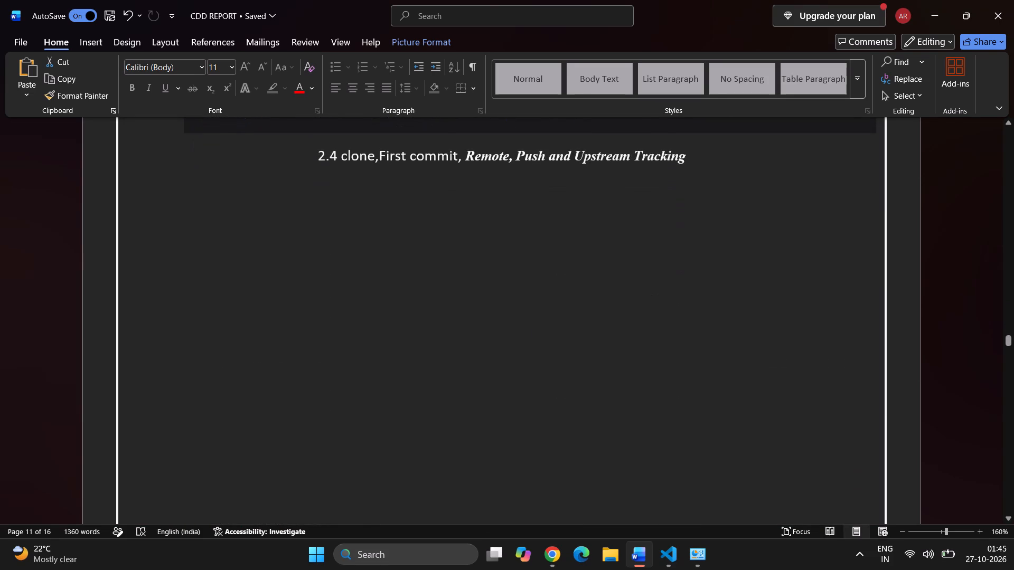
{"action": "scroll", "coordinate": [533, 328], "scroll_direction": "down", "scroll_amount": 2}
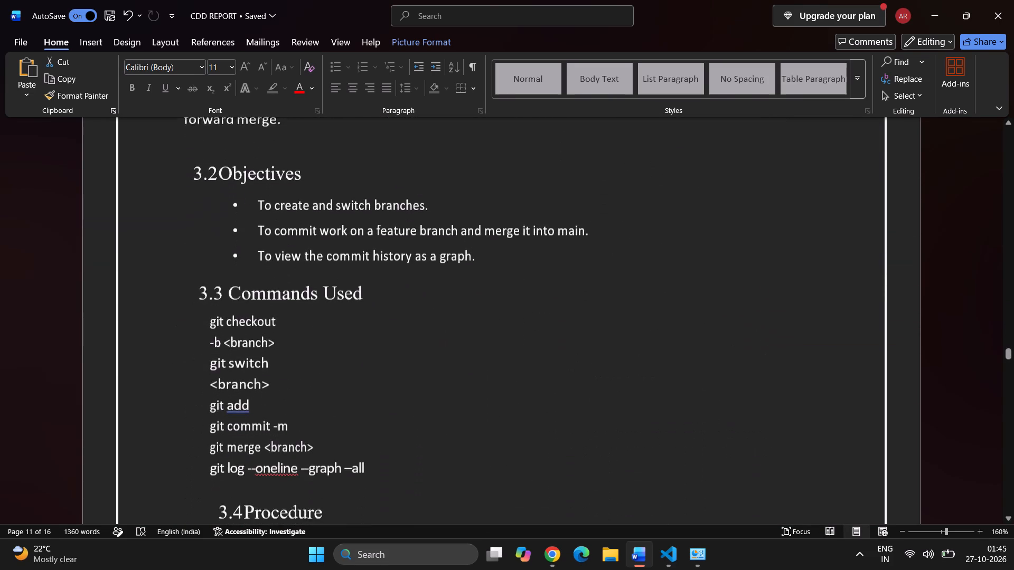
{"action": "scroll", "coordinate": [533, 328], "scroll_direction": "down", "scroll_amount": 4}
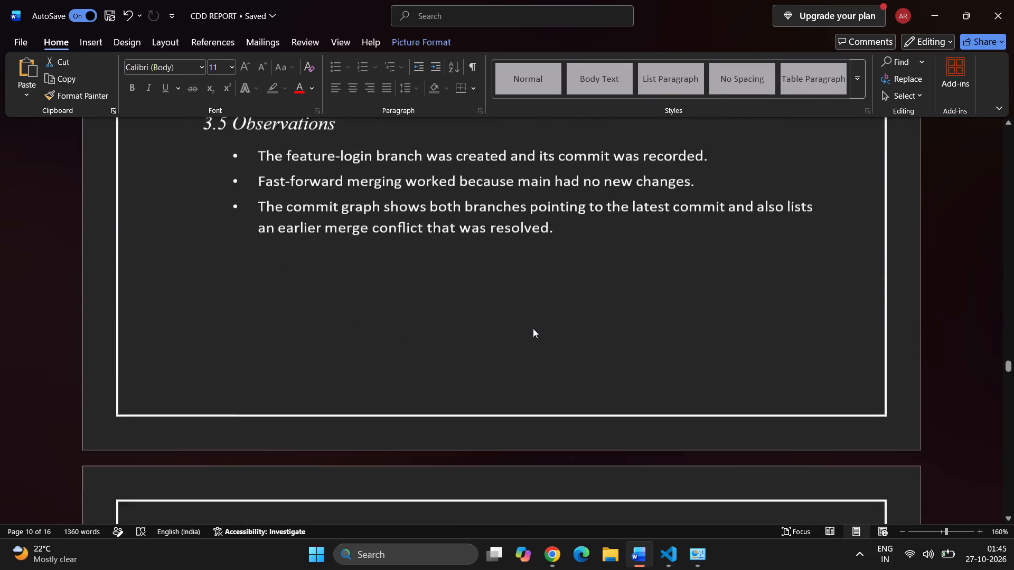
{"action": "scroll", "coordinate": [533, 328], "scroll_direction": "down", "scroll_amount": 4}
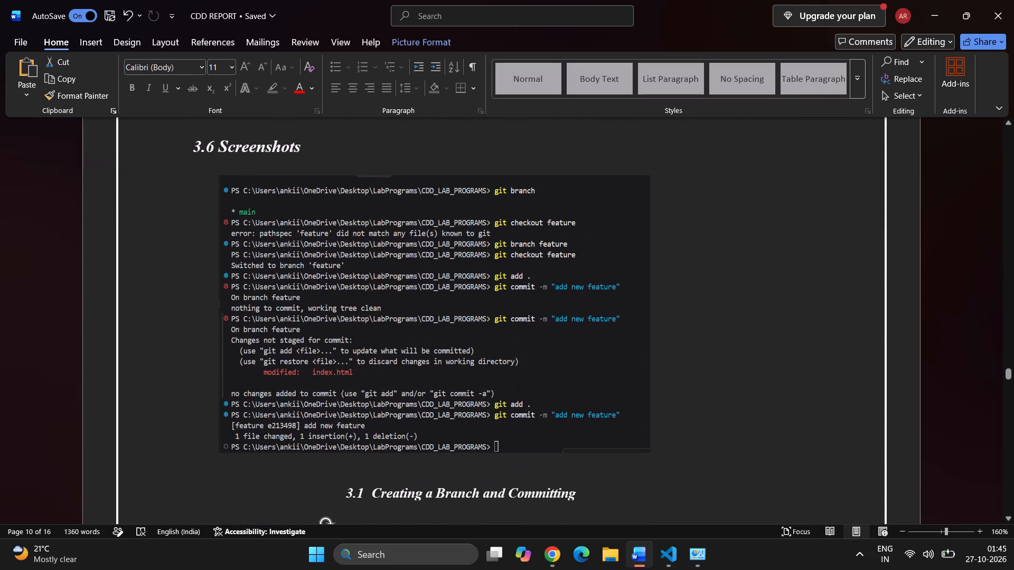
{"action": "scroll", "coordinate": [533, 328], "scroll_direction": "down", "scroll_amount": 2}
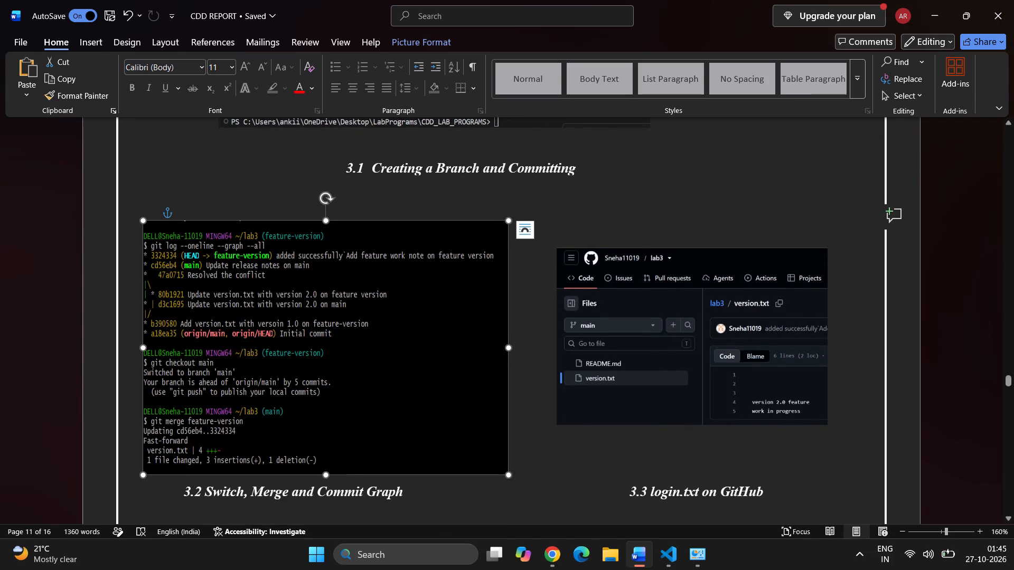
{"action": "scroll", "coordinate": [453, 421], "scroll_direction": "down", "scroll_amount": 2}
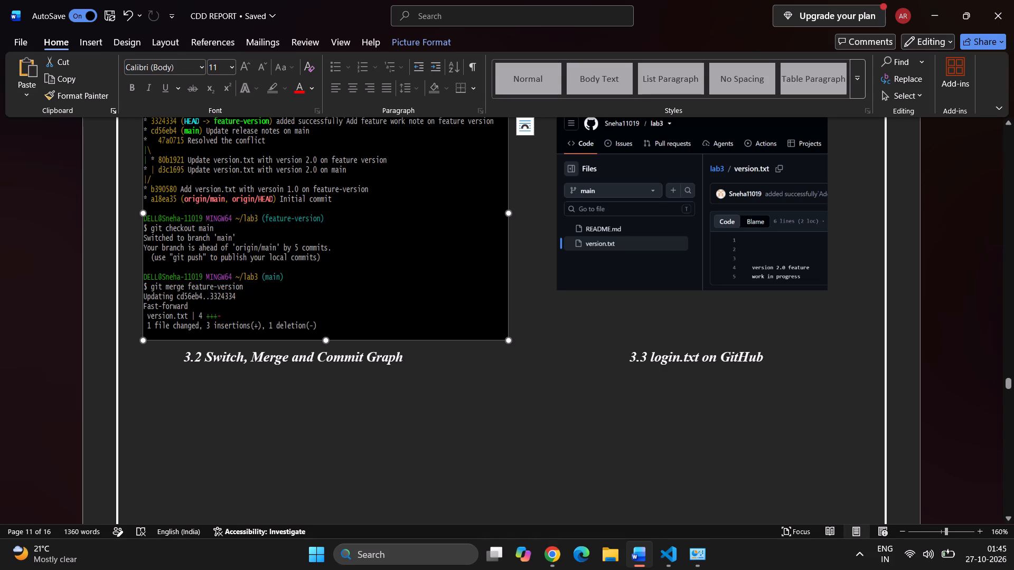
{"action": "scroll", "coordinate": [549, 445], "scroll_direction": "up", "scroll_amount": 1}
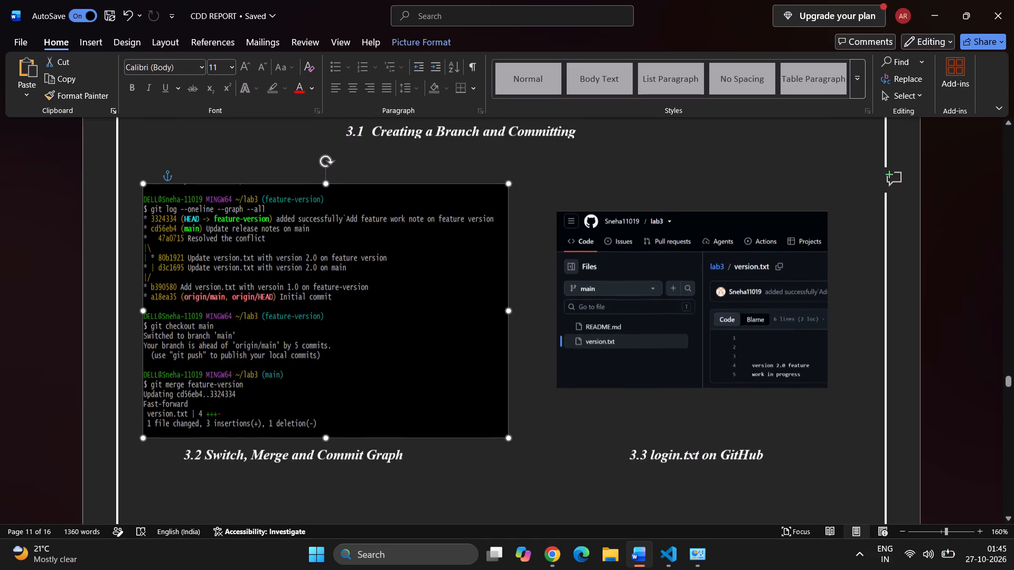
{"action": "scroll", "coordinate": [549, 445], "scroll_direction": "up", "scroll_amount": 1}
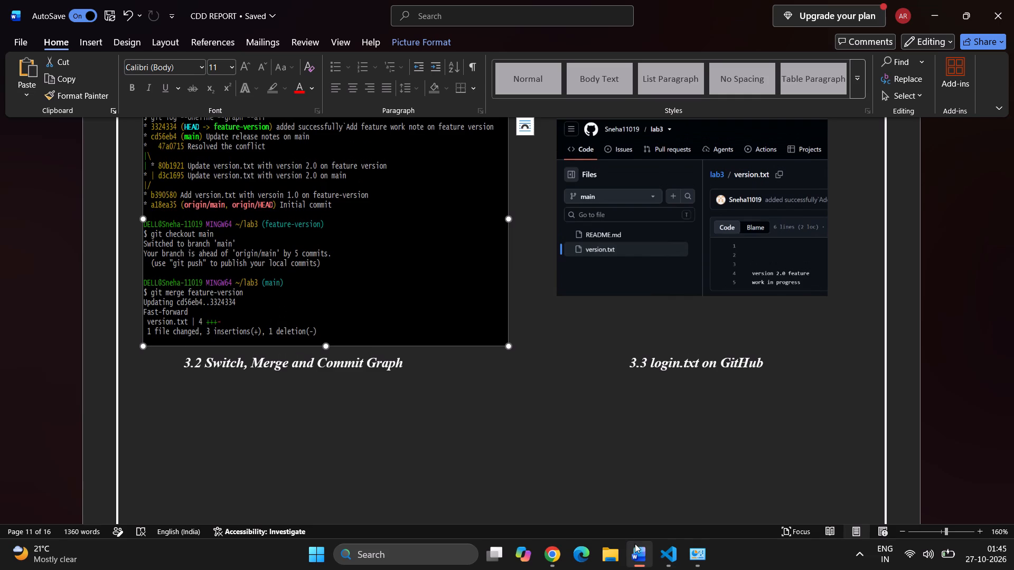
Switch to VS Code with the CDD_LAB_PROGRAMS terminal.
{"action": "left_click", "coordinate": [556, 555]}
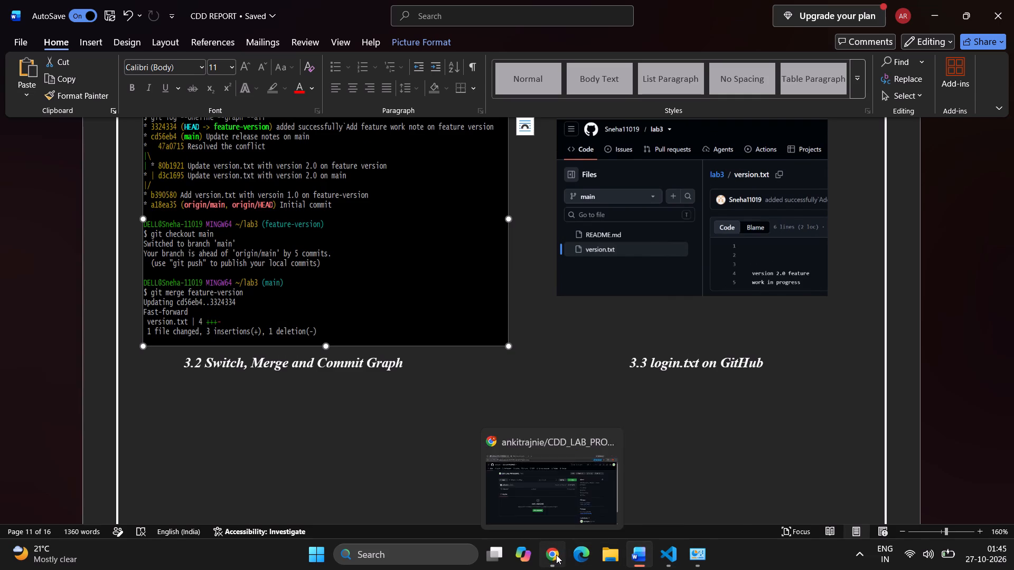
{"action": "left_click", "coordinate": [664, 554]}
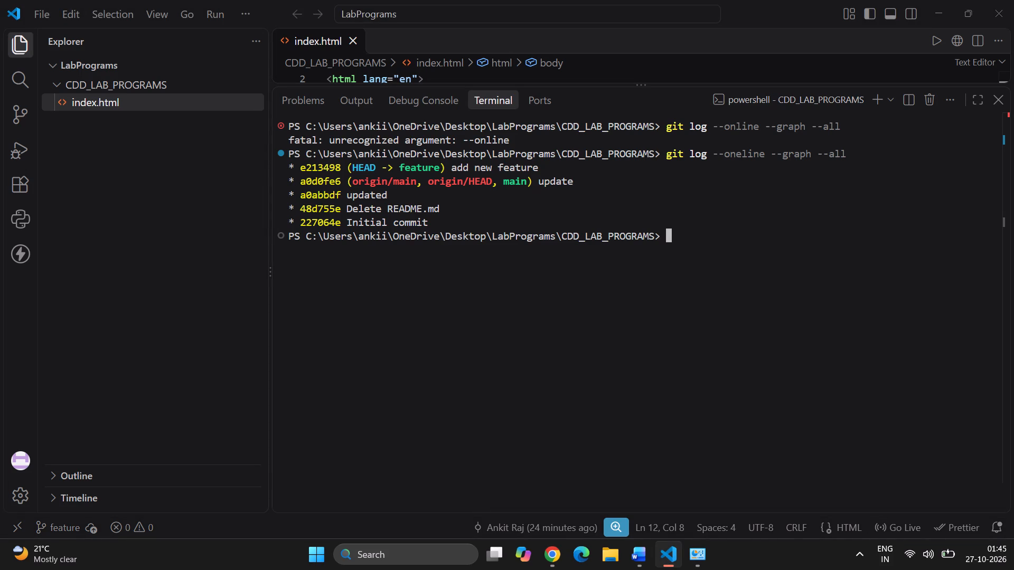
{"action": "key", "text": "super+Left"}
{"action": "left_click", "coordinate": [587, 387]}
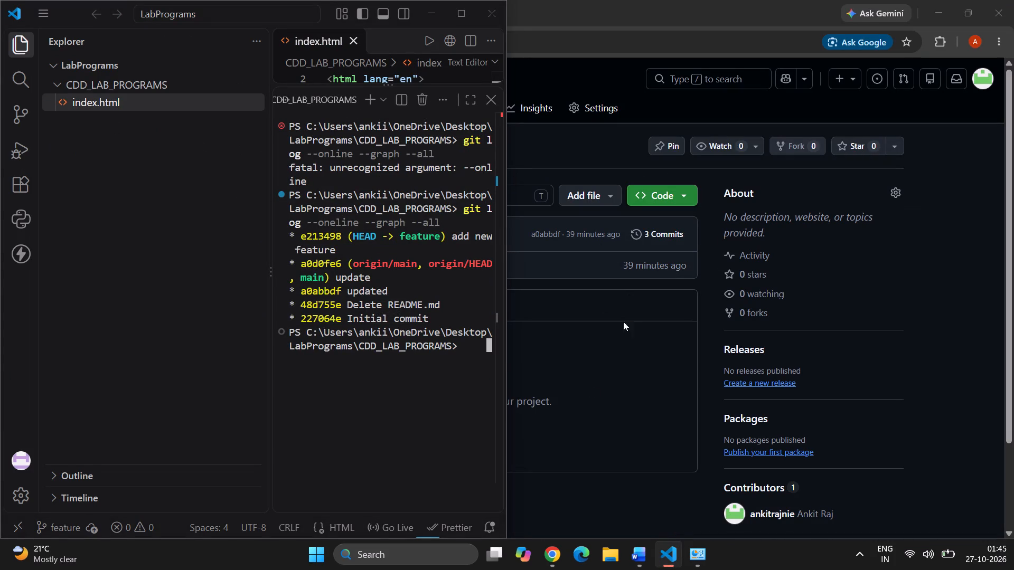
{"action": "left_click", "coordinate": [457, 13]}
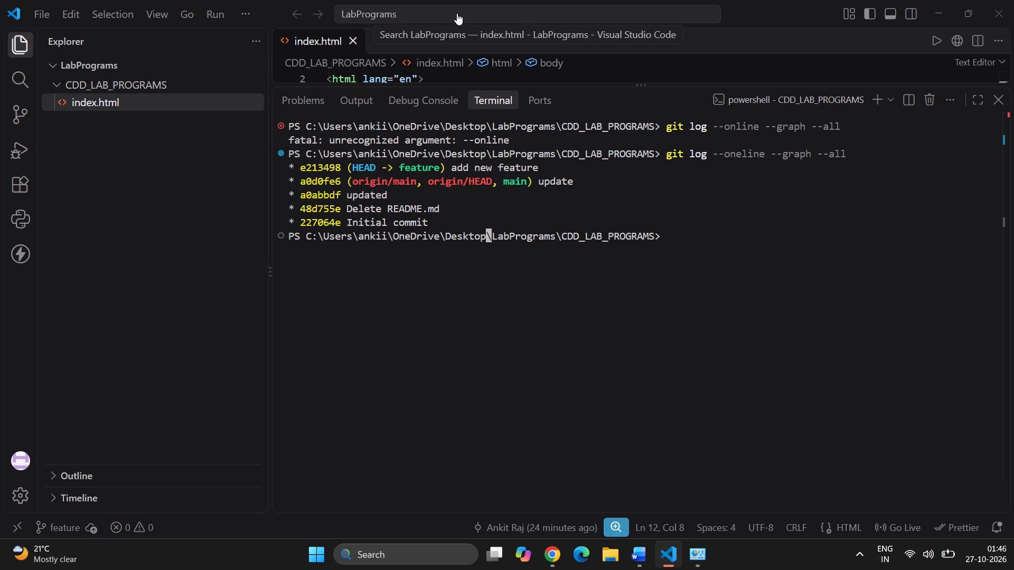
Arrange VS Code on the left half of the desktop and the Chrome window with the CDD_LAB_PROGRAMS repository on the right half.
{"action": "key", "text": "super+Left"}
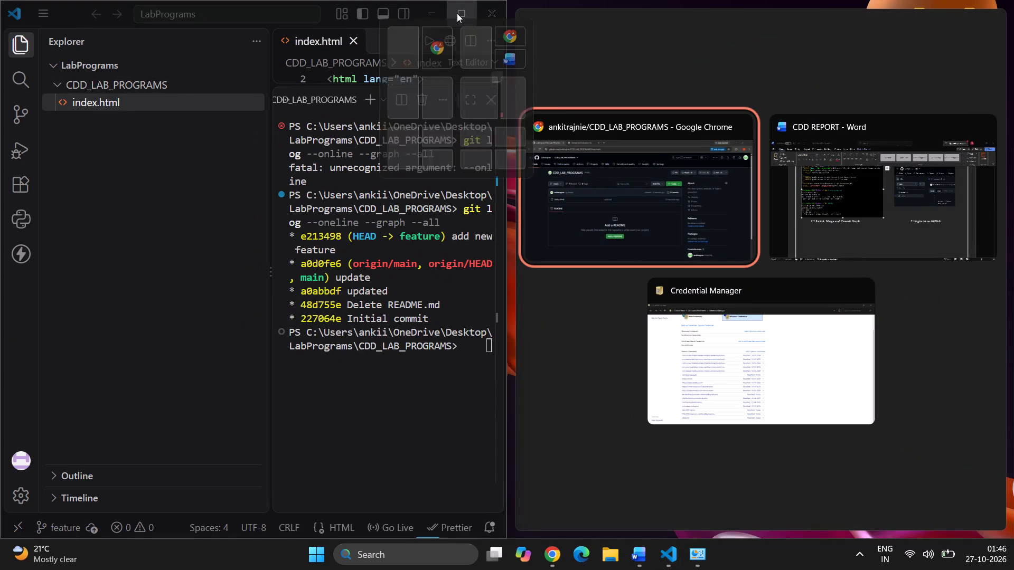
{"action": "left_click", "coordinate": [594, 191]}
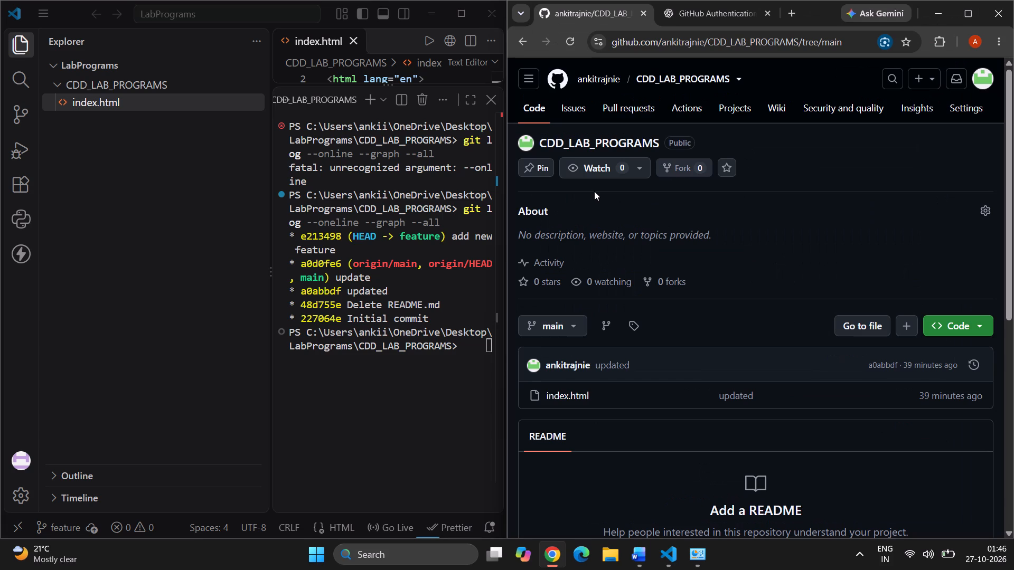
Hide the Explorer sidebar in VS Code to give the terminal more width.
{"action": "left_click", "coordinate": [11, 40]}
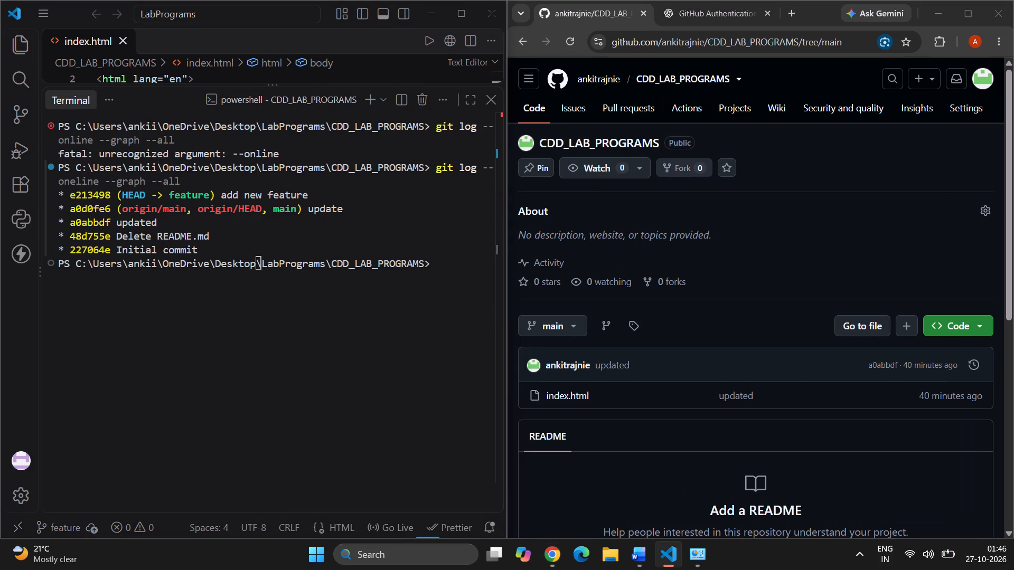
{"action": "scroll", "coordinate": [163, 234], "scroll_direction": "up", "scroll_amount": 1}
Check the branch list of the CDD_LAB_PROGRAMS repository on GitHub.
{"action": "left_click", "coordinate": [576, 319]}
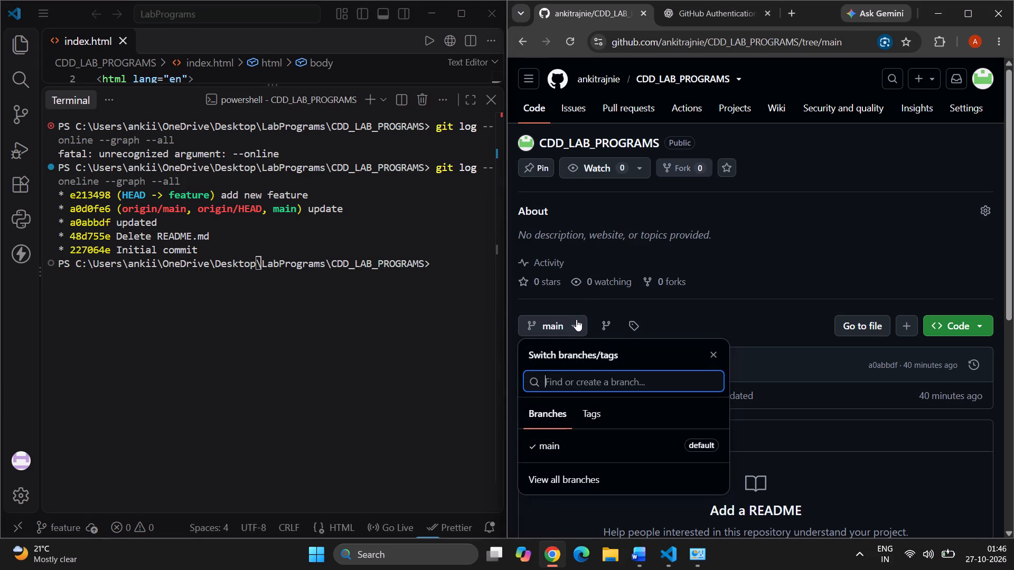
{"action": "left_click", "coordinate": [576, 327]}
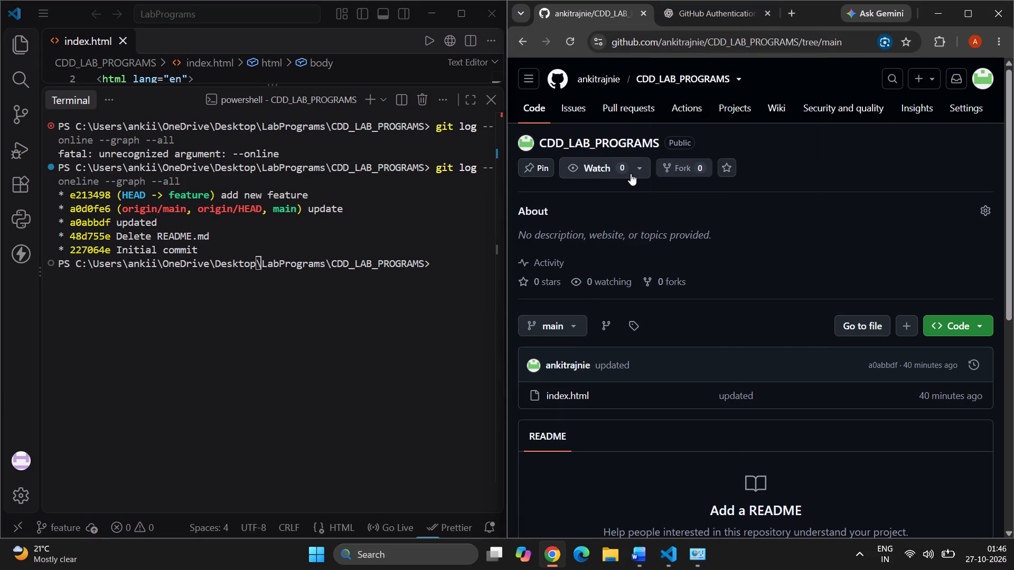
Bring up the CDD REPORT document in Word and place it on the right half of the desktop beside VS Code.
{"action": "left_click", "coordinate": [636, 561]}
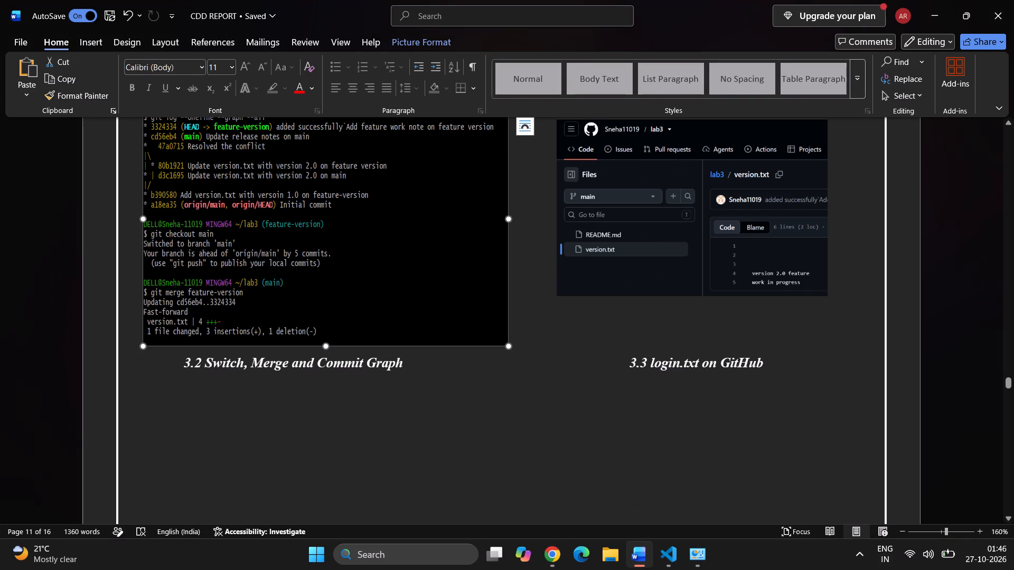
{"action": "key", "text": "super+Right"}
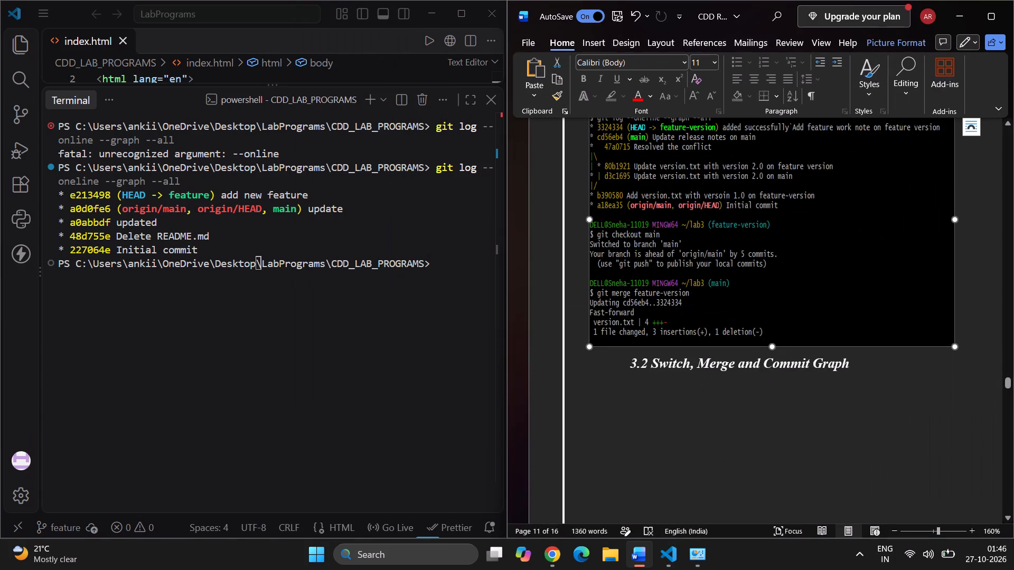
Start entering a git command at the VS Code terminal prompt in CDD_LAB_PROGRAMS.
{"action": "left_click", "coordinate": [373, 356]}
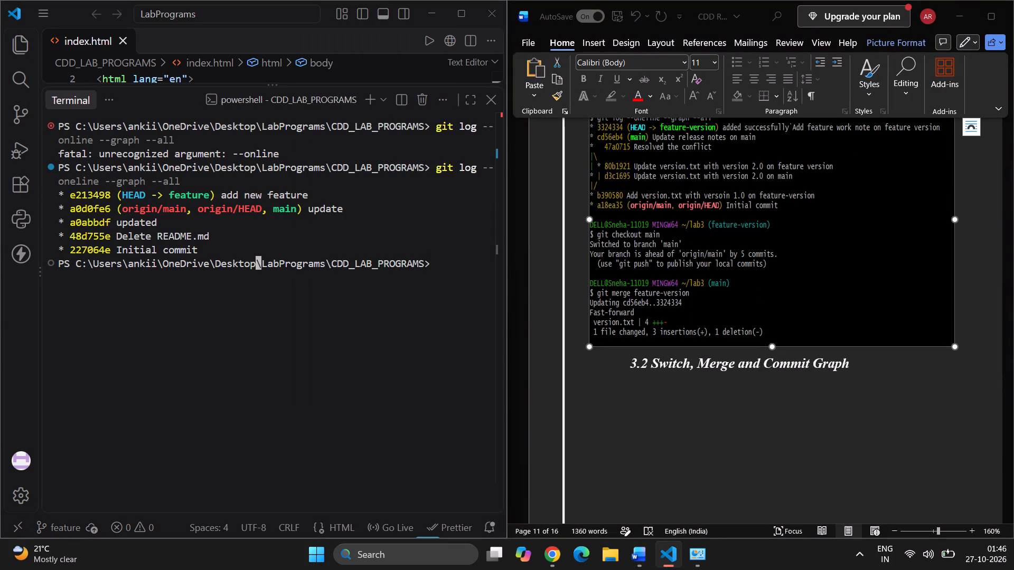
{"action": "key", "text": "Right"}
{"action": "key", "text": "g"}
{"action": "key", "text": "o"}
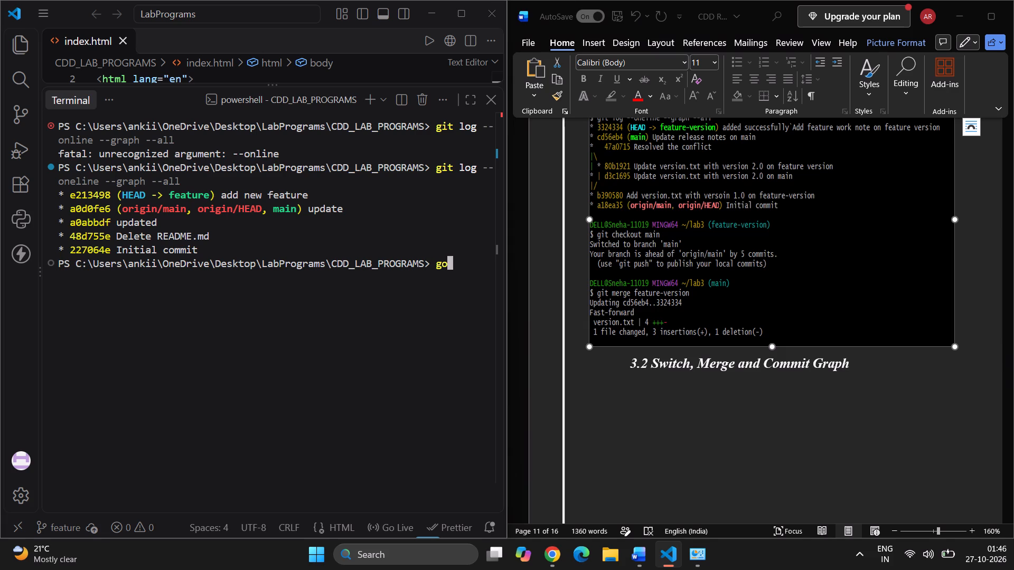
{"action": "key", "text": "BackSpace"}
{"action": "key", "text": "i"}
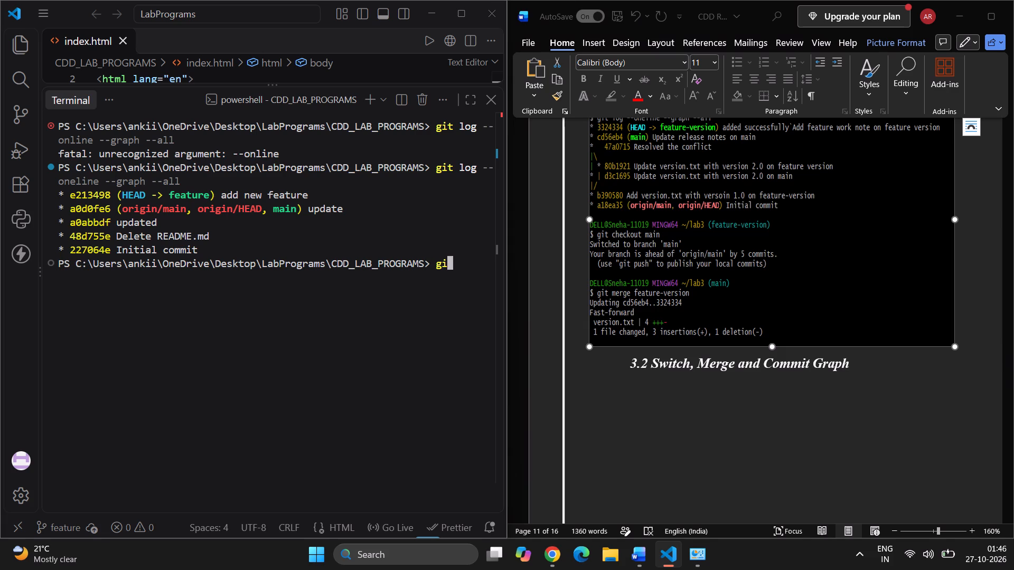
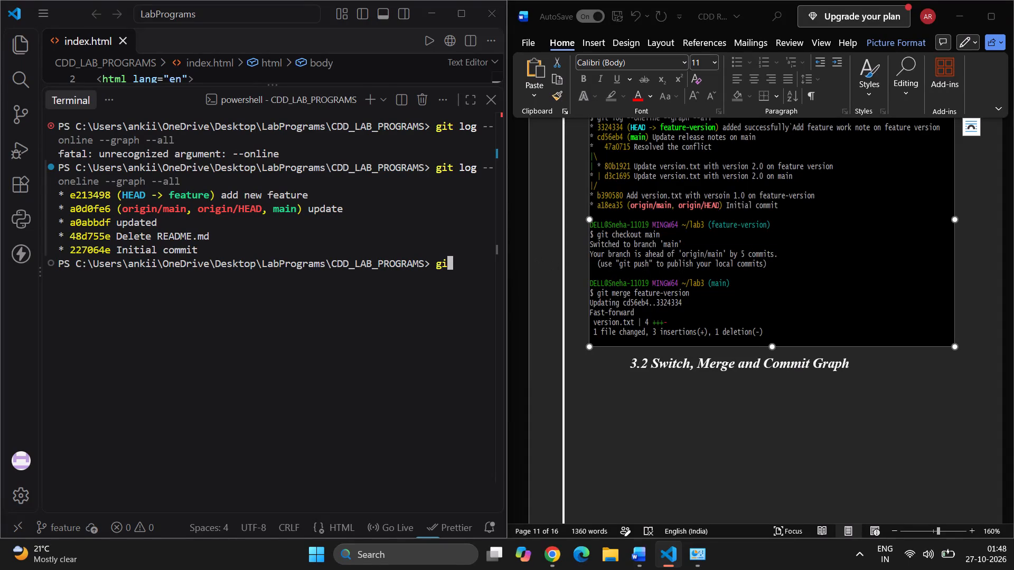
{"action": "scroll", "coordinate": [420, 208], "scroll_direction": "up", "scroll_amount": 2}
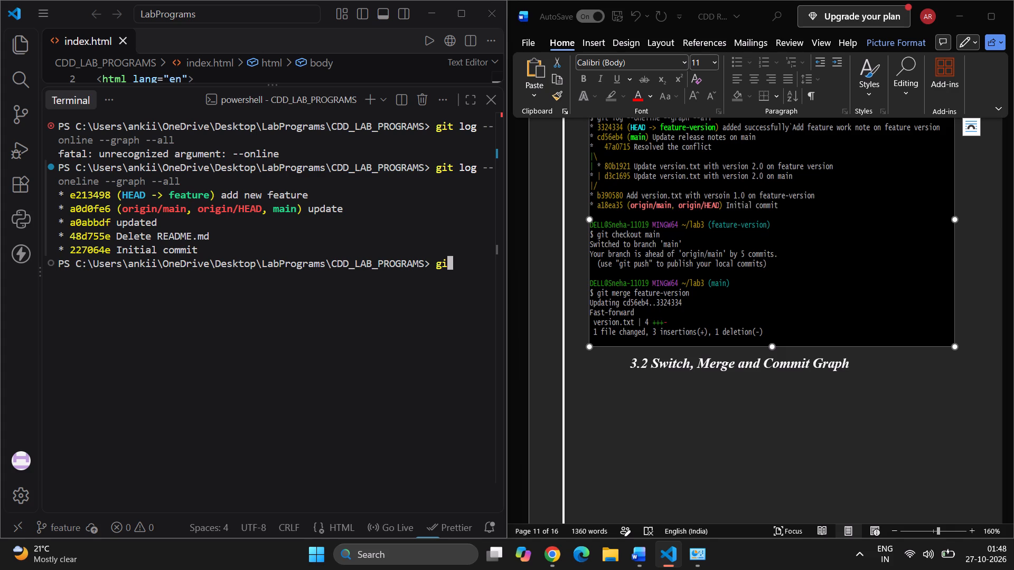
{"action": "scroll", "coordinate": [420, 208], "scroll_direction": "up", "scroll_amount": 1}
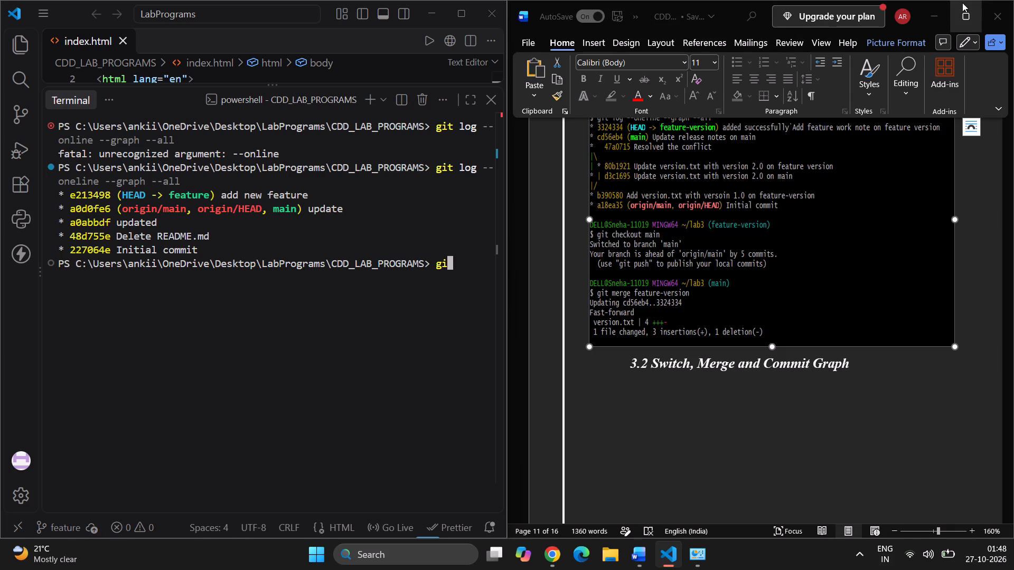
Minimise the Word, GitHub browser, VS Code and Control Panel windows to reach the desktop, and launch the Kuro app.
{"action": "left_click", "coordinate": [938, 15]}
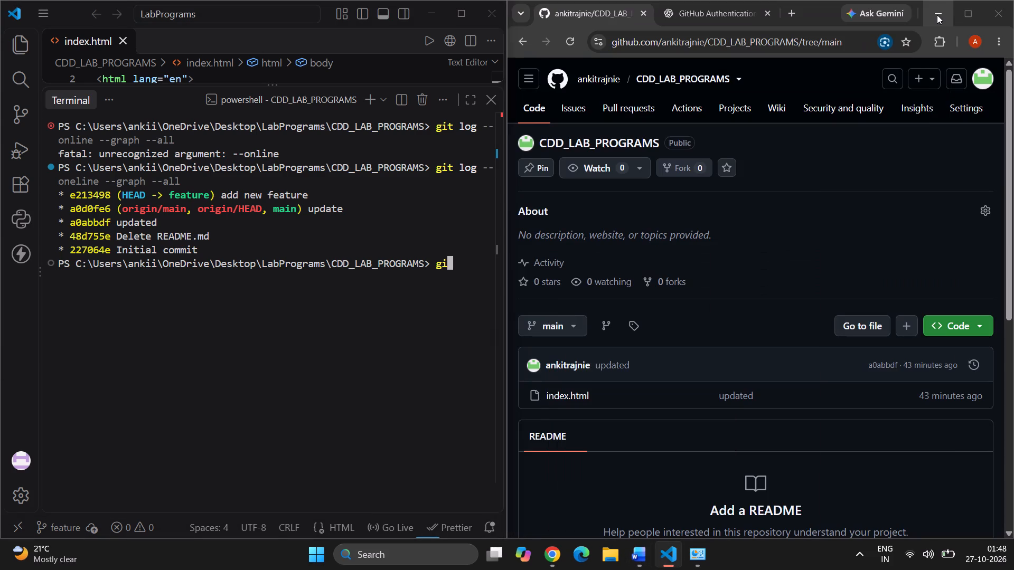
{"action": "left_click", "coordinate": [937, 15]}
{"action": "left_click", "coordinate": [428, 11]}
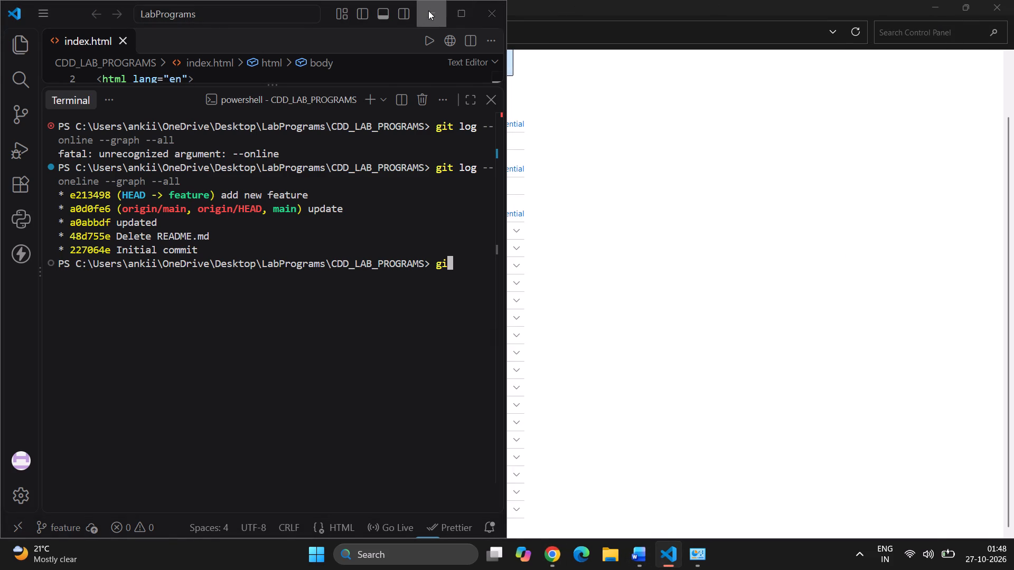
{"action": "left_click", "coordinate": [940, 5]}
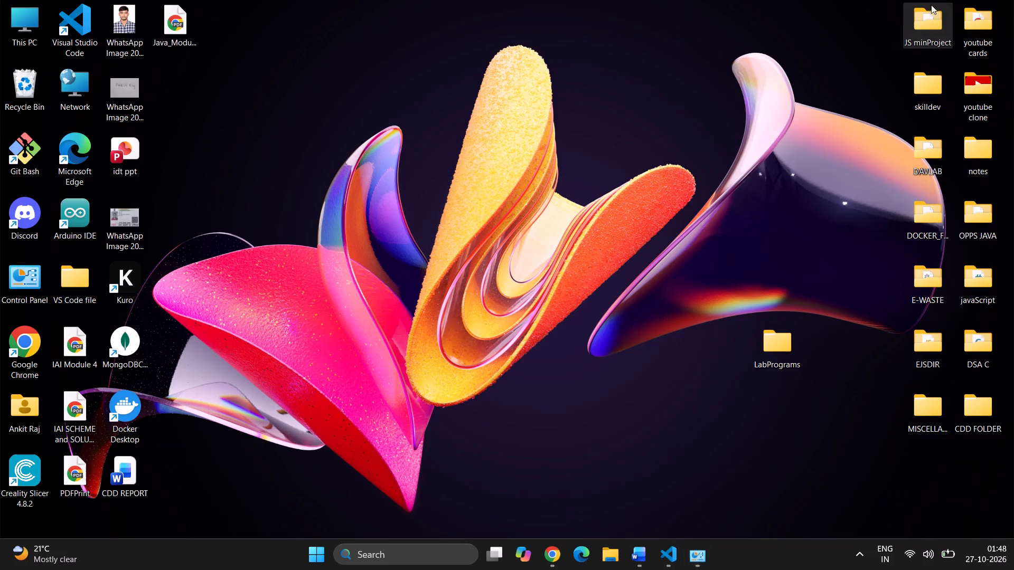
{"action": "double_click", "coordinate": [126, 280]}
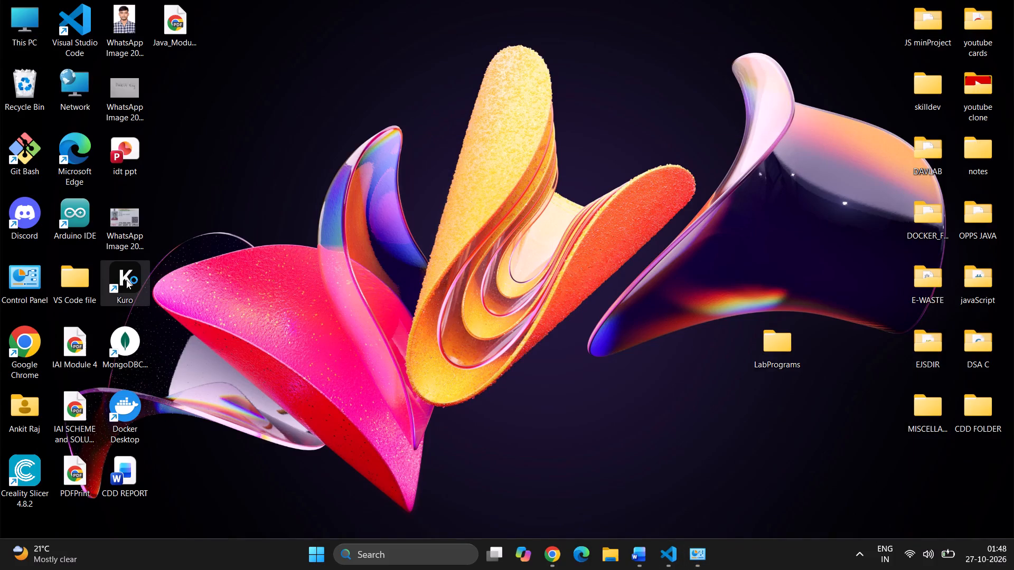
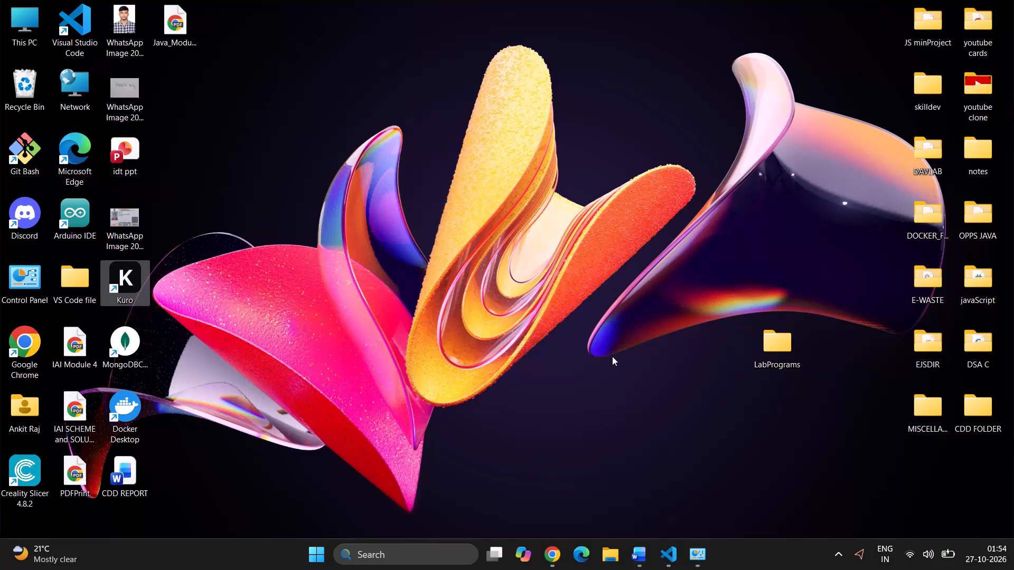
Bring back the VS Code terminal and the CDD REPORT Word document, undoing any stray text entered in the document.
{"action": "left_click", "coordinate": [675, 545]}
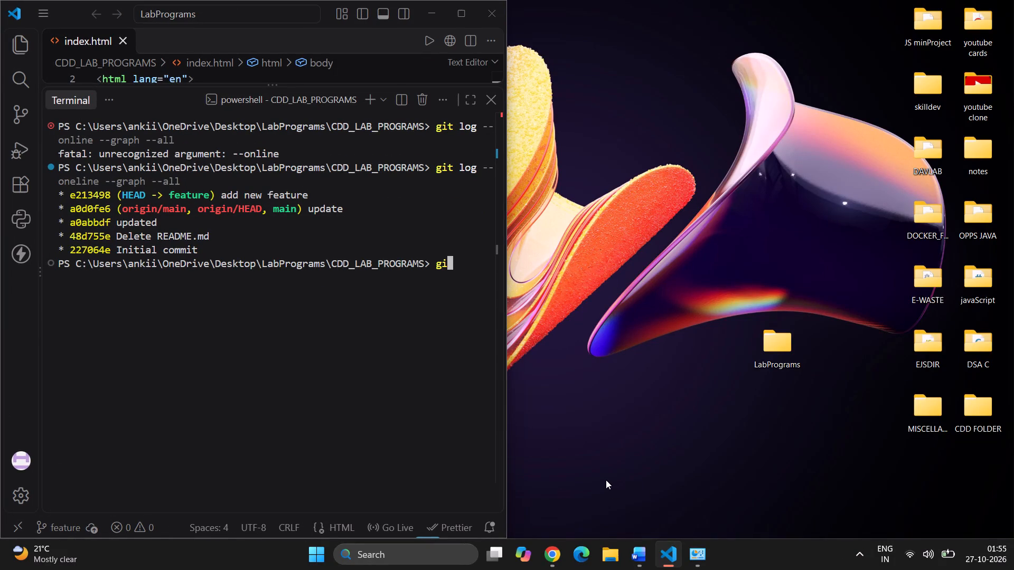
{"action": "left_click", "coordinate": [634, 543]}
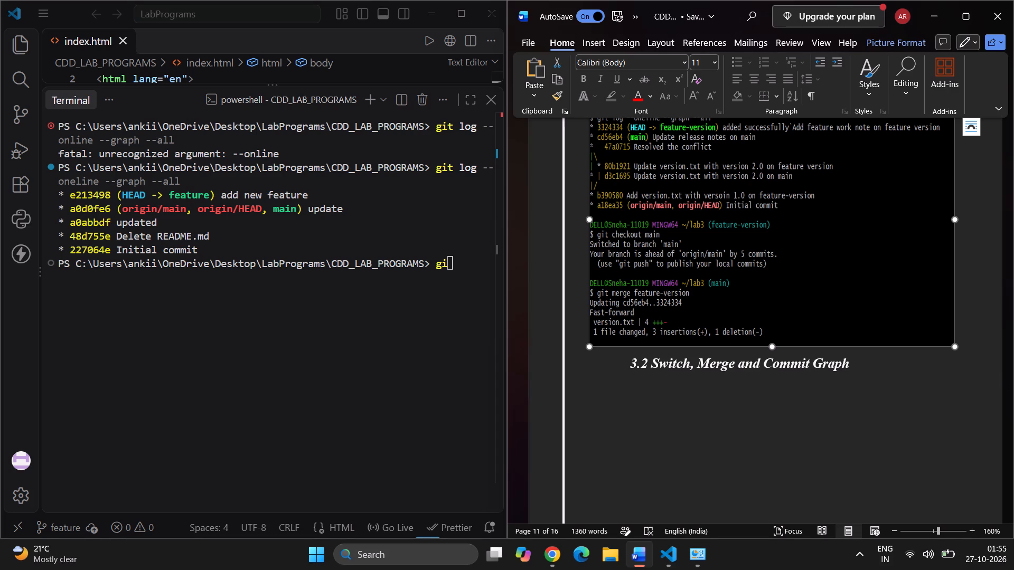
{"action": "type", "text": "t c"}
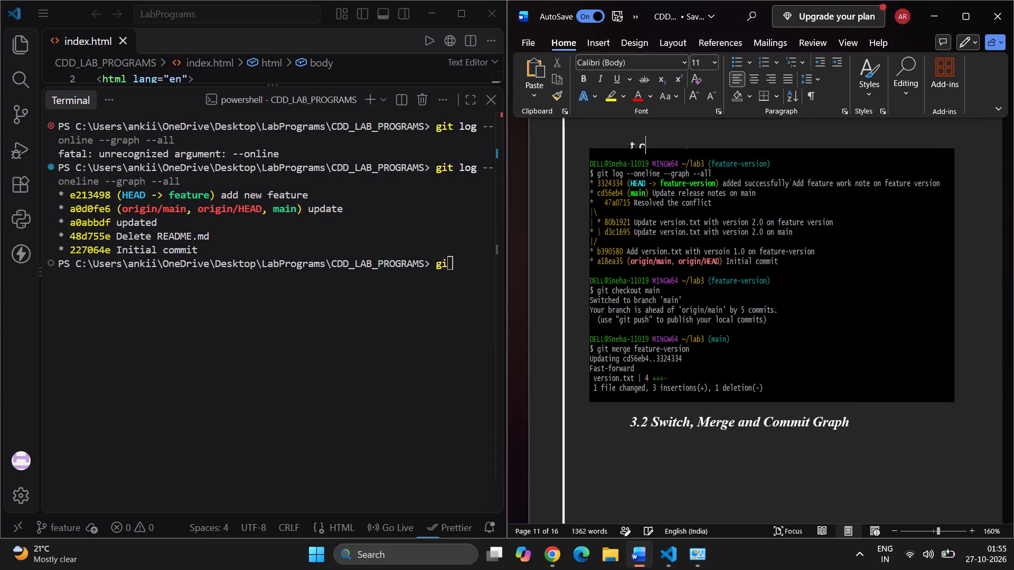
{"action": "key", "text": "ctrl+z"}
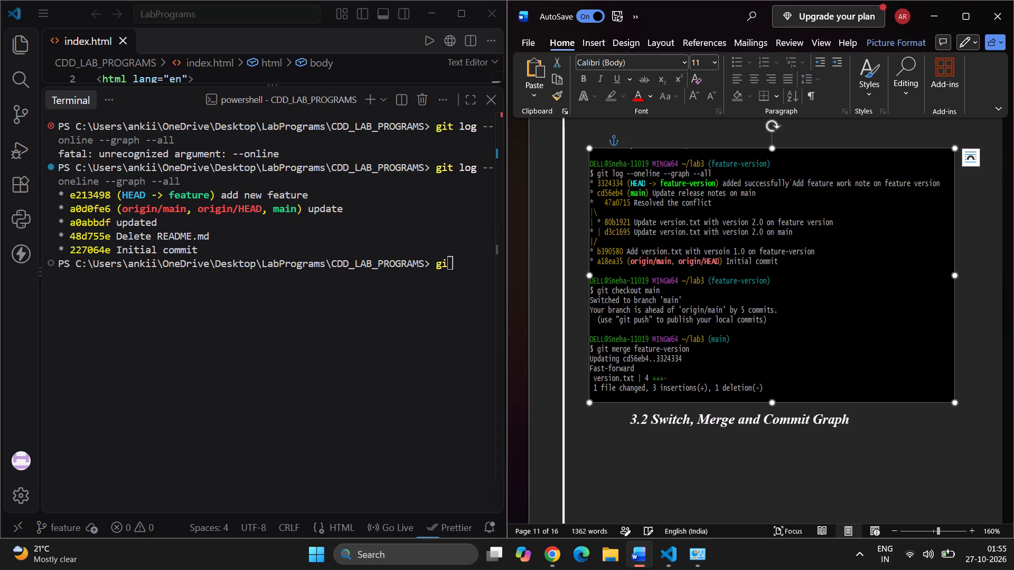
Complete the pending terminal command as git checkout main and run it in CDD_LAB_PROGRAMS.
{"action": "left_click", "coordinate": [446, 264]}
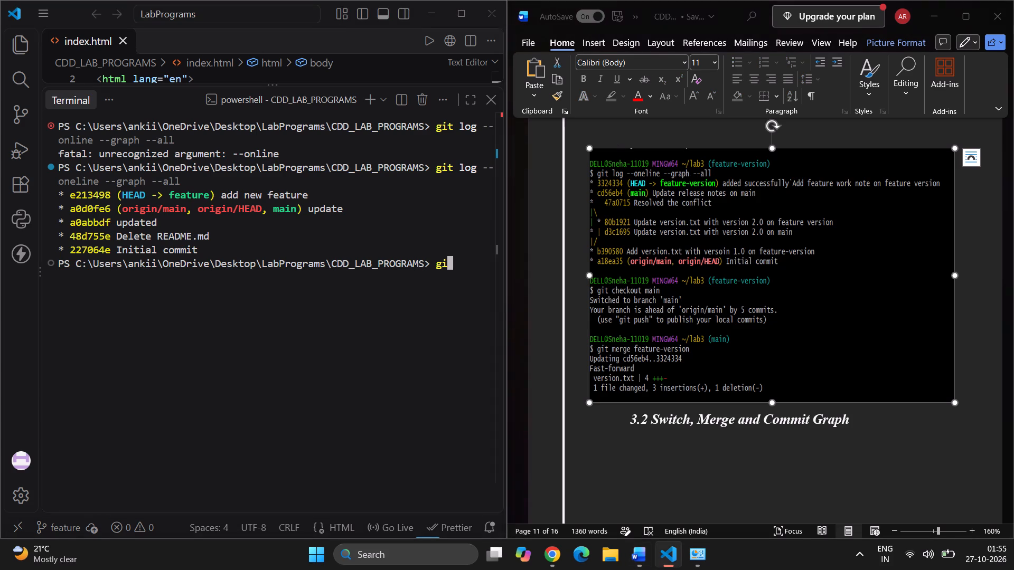
{"action": "type", "text": "t che"}
{"action": "type", "text": "ckout"}
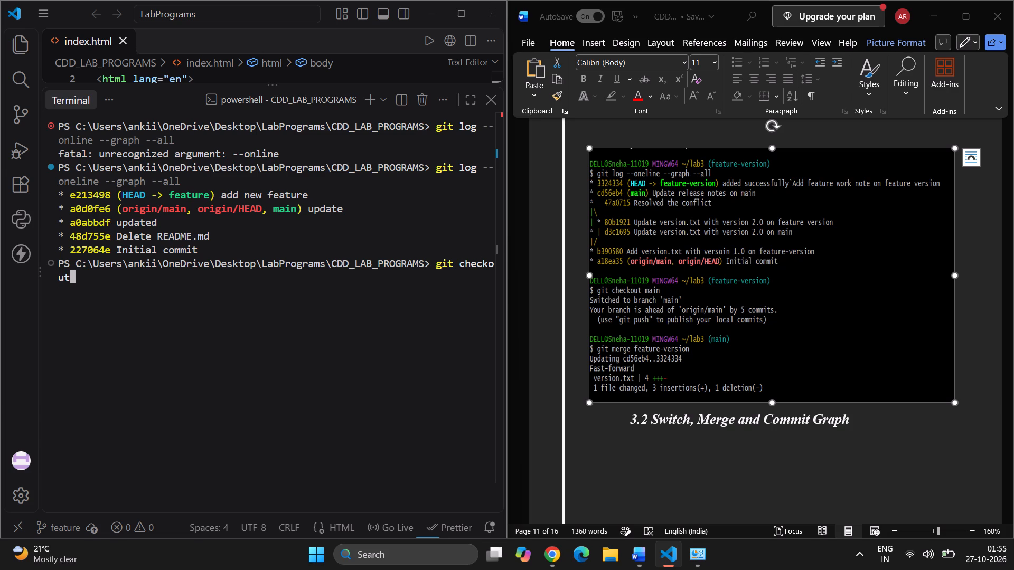
{"action": "key", "text": "space"}
{"action": "type", "text": "main"}
{"action": "key", "text": "Return"}
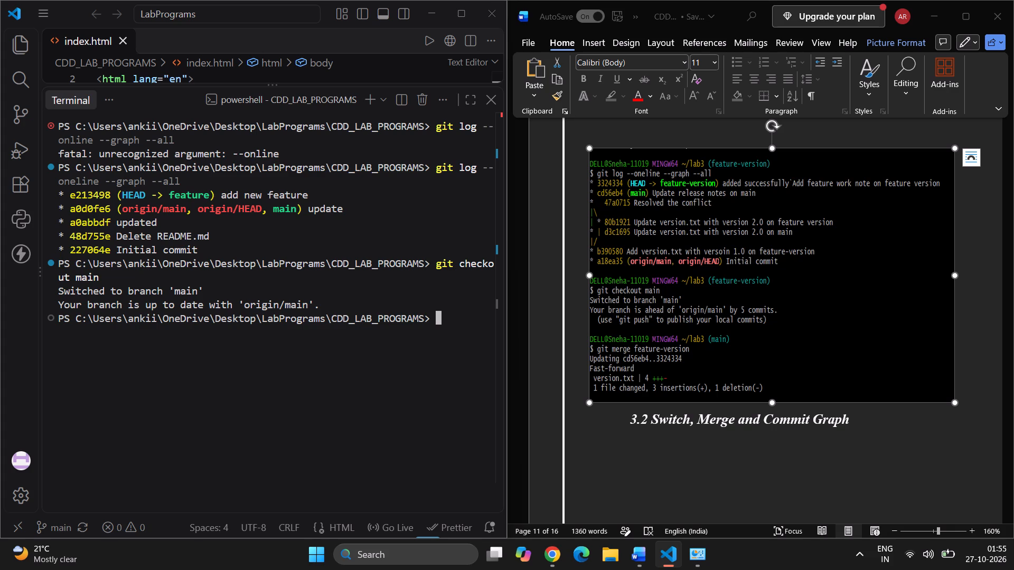
Merge the feature branch into main by running git merge feature in the terminal.
{"action": "type", "text": "git merge"}
{"action": "key", "text": "space"}
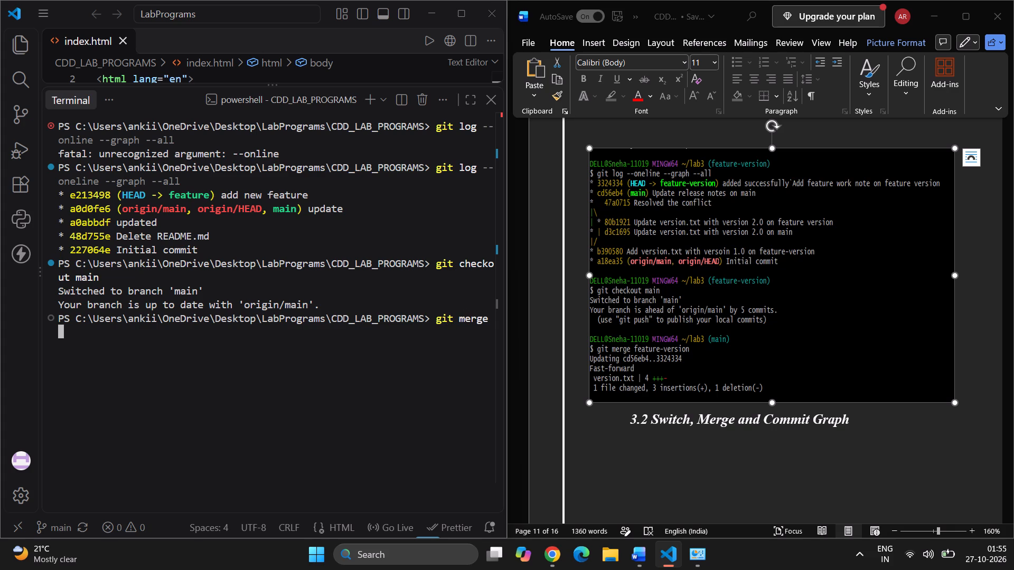
{"action": "type", "text": "feature"}
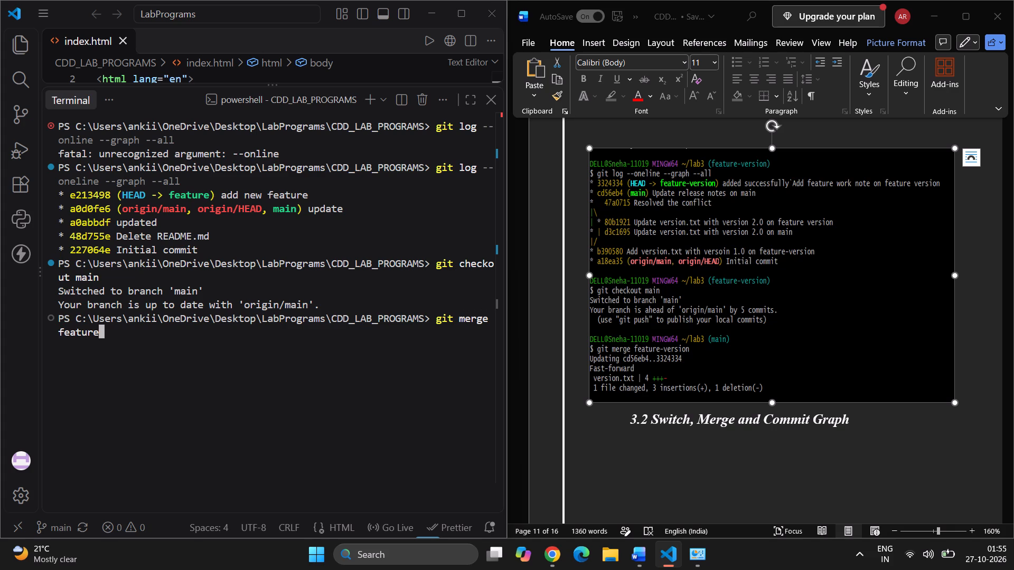
{"action": "key", "text": "Return"}
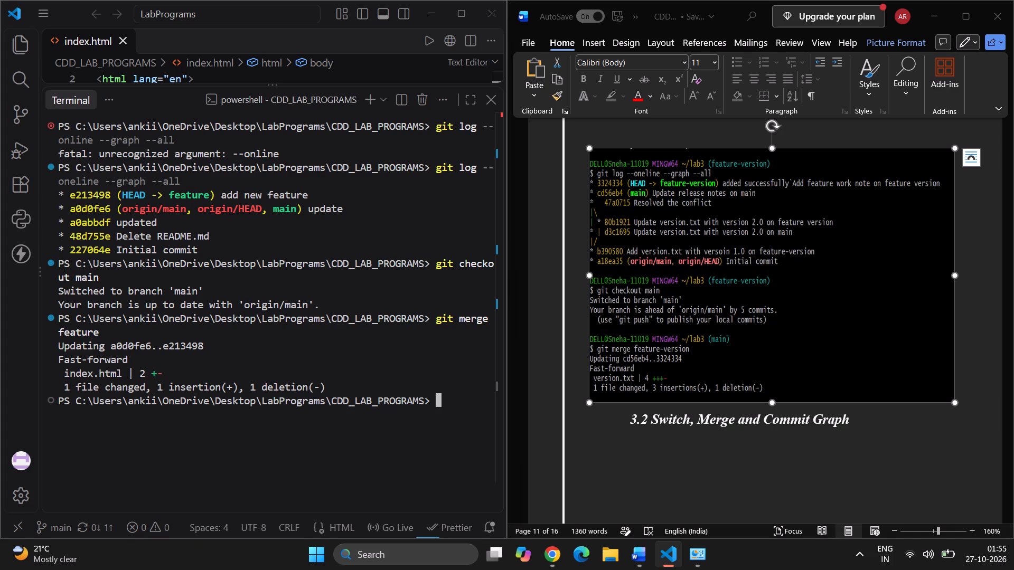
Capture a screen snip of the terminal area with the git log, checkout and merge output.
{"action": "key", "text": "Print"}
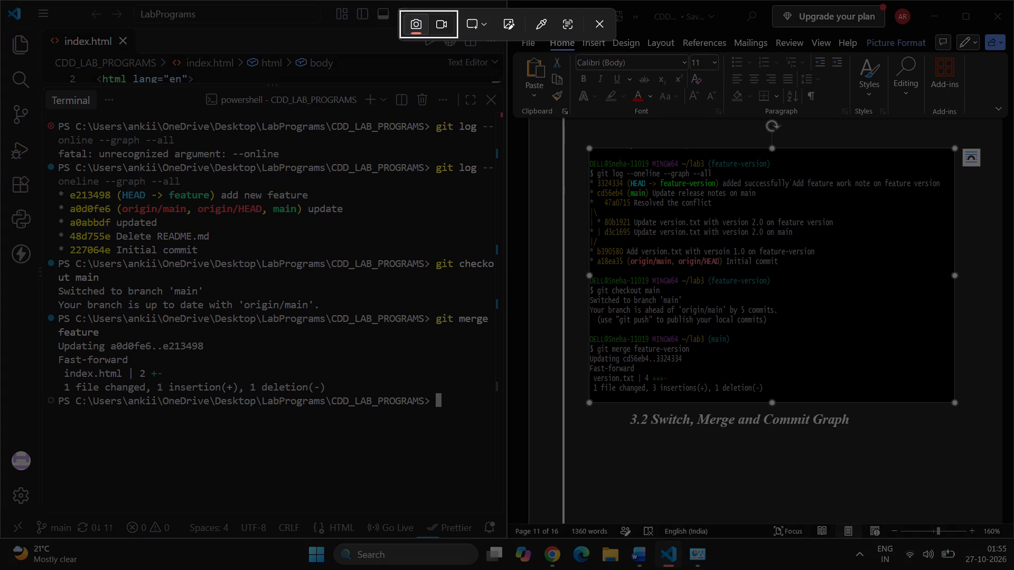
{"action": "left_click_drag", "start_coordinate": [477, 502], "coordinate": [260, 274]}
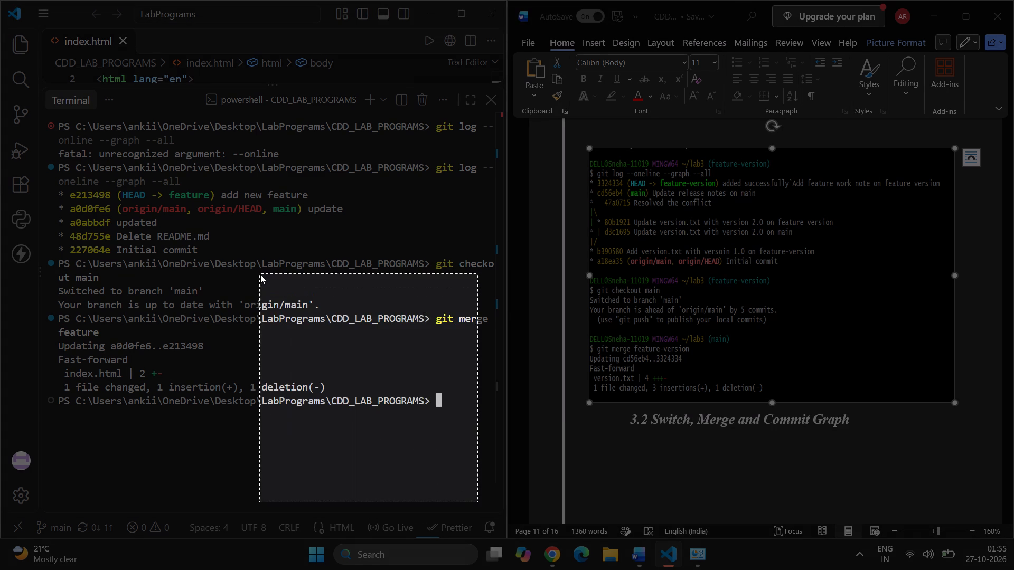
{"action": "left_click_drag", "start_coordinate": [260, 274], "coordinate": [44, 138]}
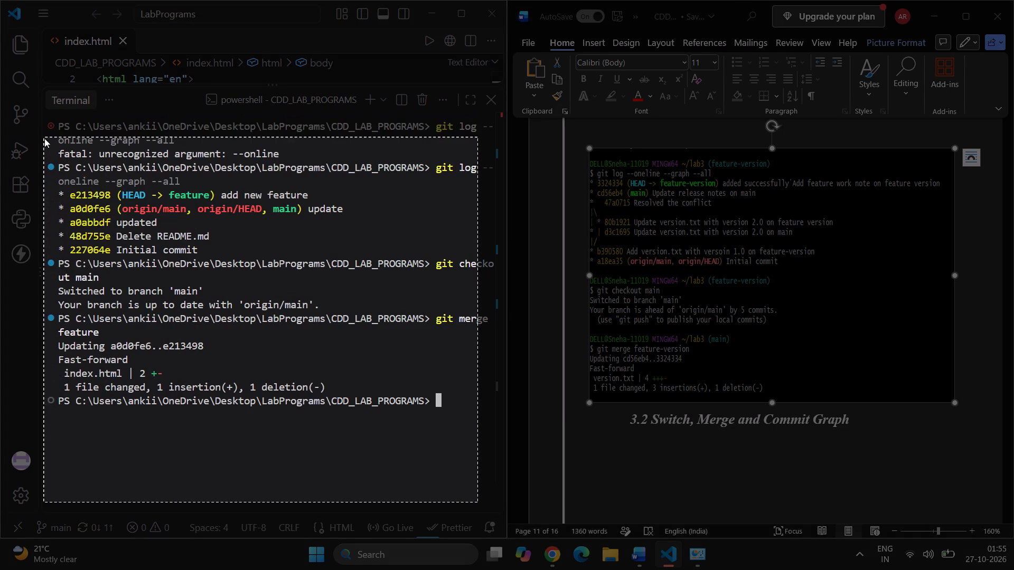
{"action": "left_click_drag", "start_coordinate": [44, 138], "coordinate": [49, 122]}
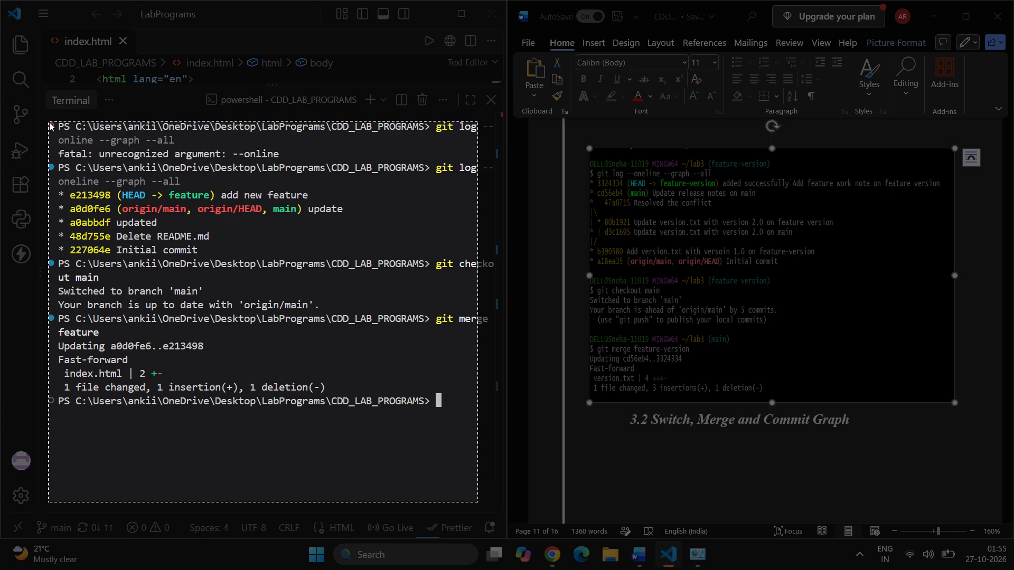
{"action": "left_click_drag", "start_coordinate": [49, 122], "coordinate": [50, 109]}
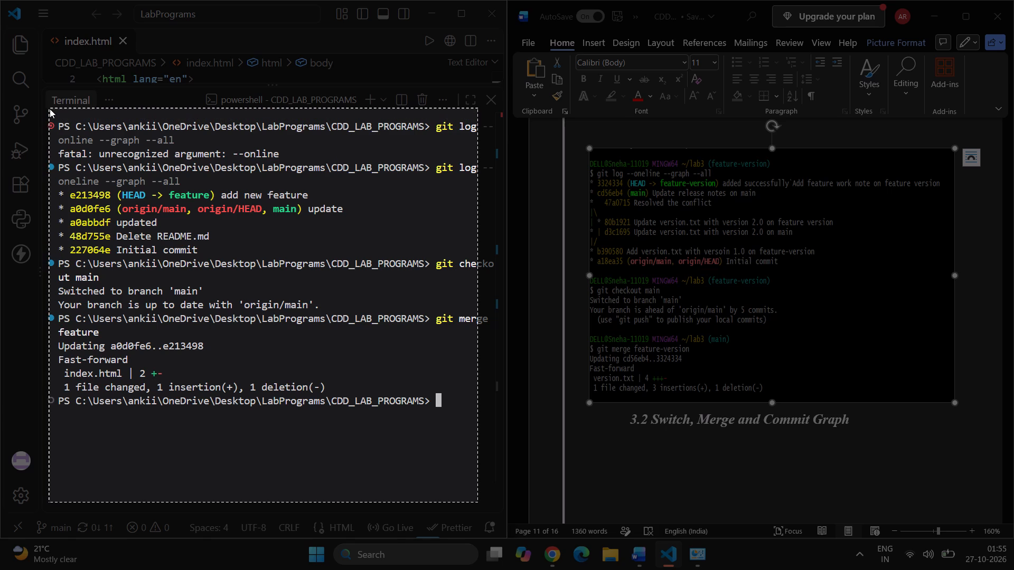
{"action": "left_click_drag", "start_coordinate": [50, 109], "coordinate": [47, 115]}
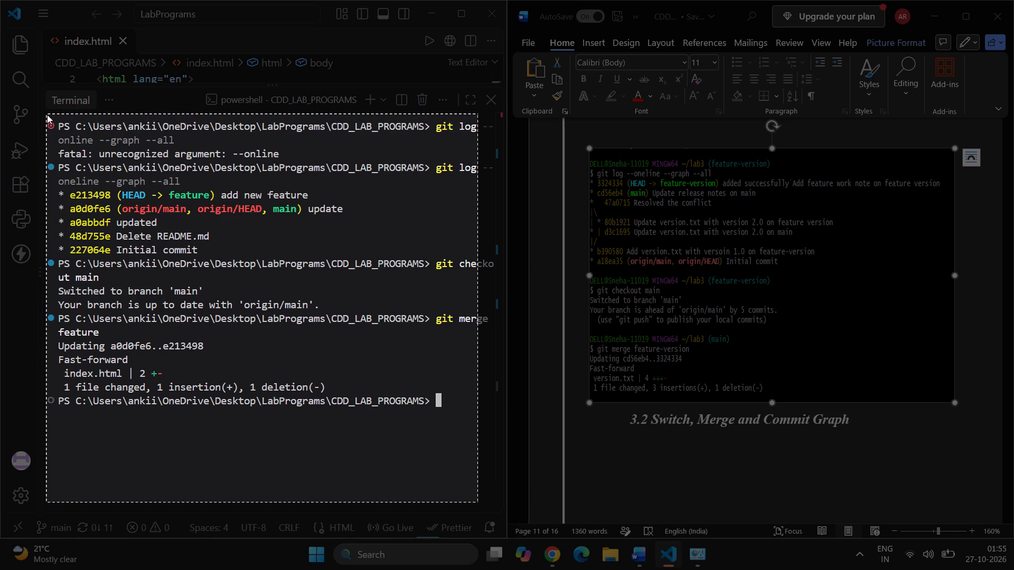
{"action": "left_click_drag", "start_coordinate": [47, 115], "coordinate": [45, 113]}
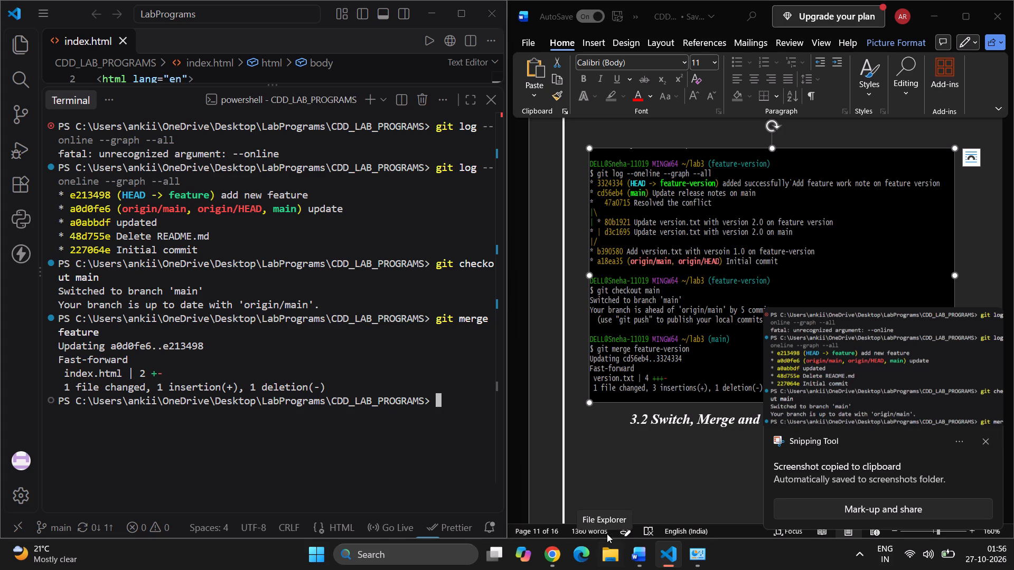
Capture a wider screen snip of the VS Code window, covering the whole terminal panel and the status bar.
{"action": "key", "text": "Print"}
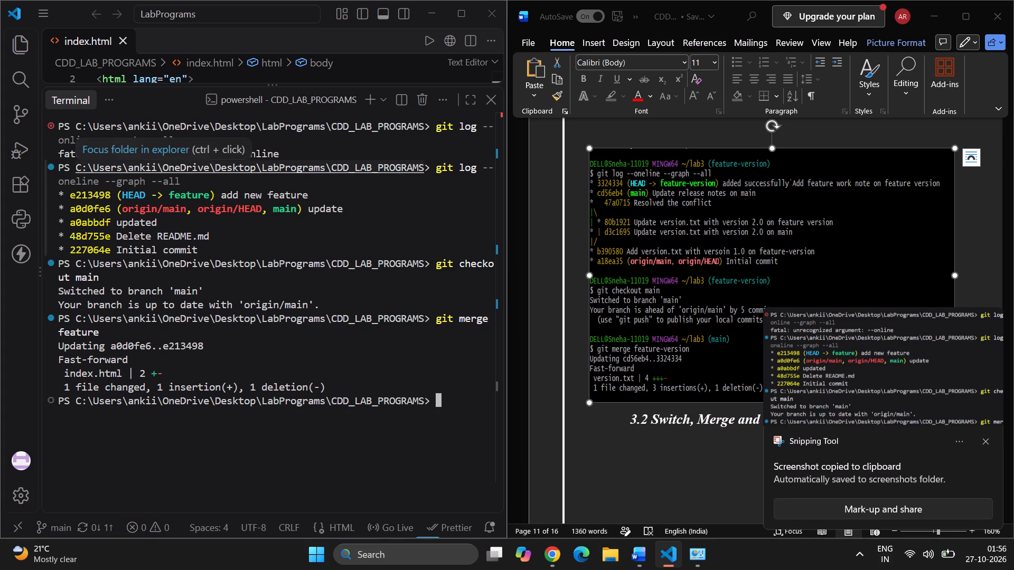
{"action": "left_click_drag", "start_coordinate": [33, 61], "coordinate": [66, 73]}
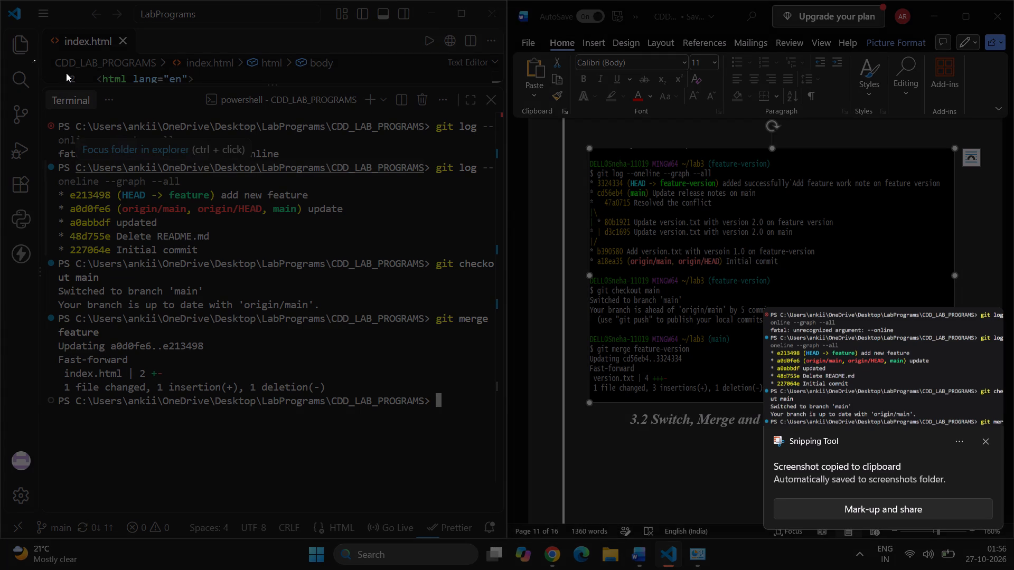
{"action": "left_click_drag", "start_coordinate": [66, 73], "coordinate": [511, 525]}
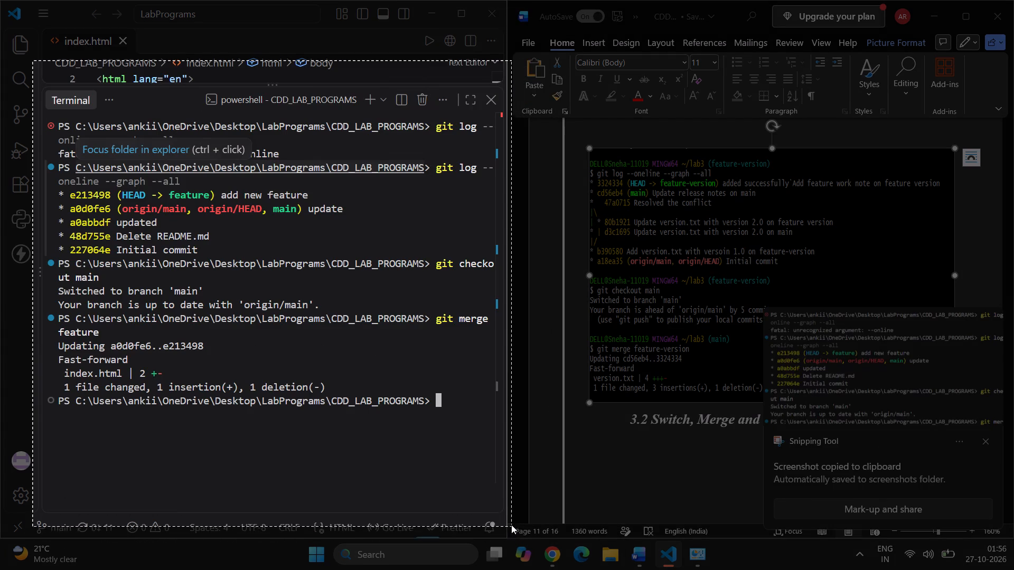
{"action": "left_click_drag", "start_coordinate": [511, 525], "coordinate": [506, 538]}
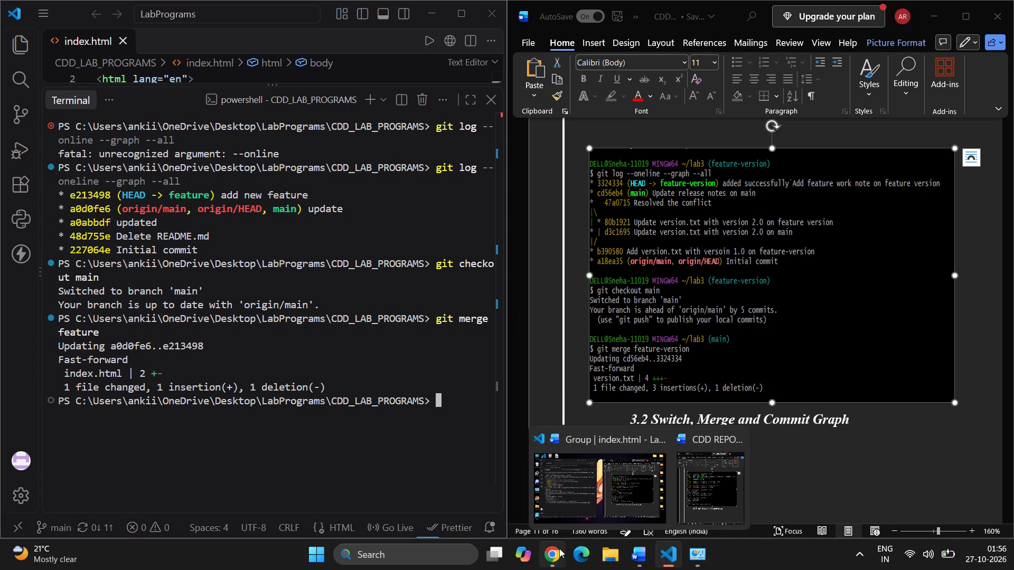
In the Word report, replace the picture above the caption 3.2 Switch, Merge and Commit Graph with the new terminal snip.
{"action": "left_click", "coordinate": [634, 568]}
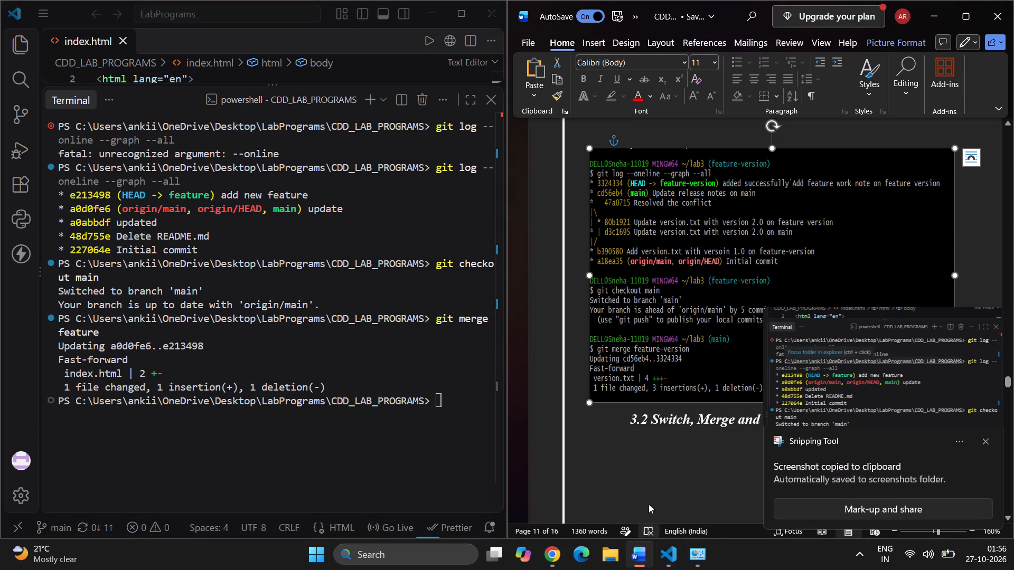
{"action": "left_click", "coordinate": [668, 382]}
{"action": "key", "text": "Delete"}
{"action": "key", "text": "ctrl+v"}
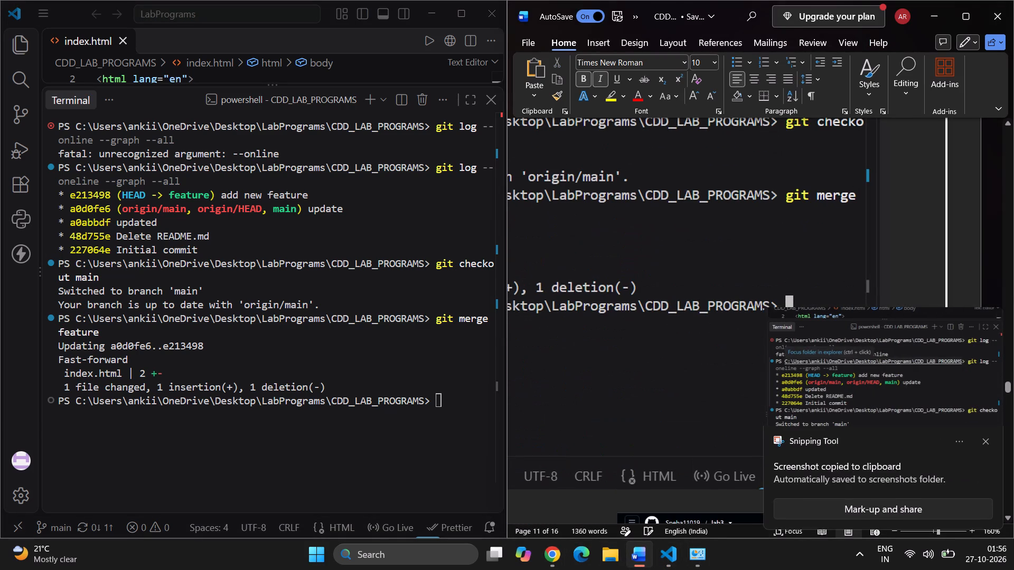
Maximise the Word window and narrow the pasted terminal screenshot to about half its original width.
{"action": "left_click", "coordinate": [969, 11]}
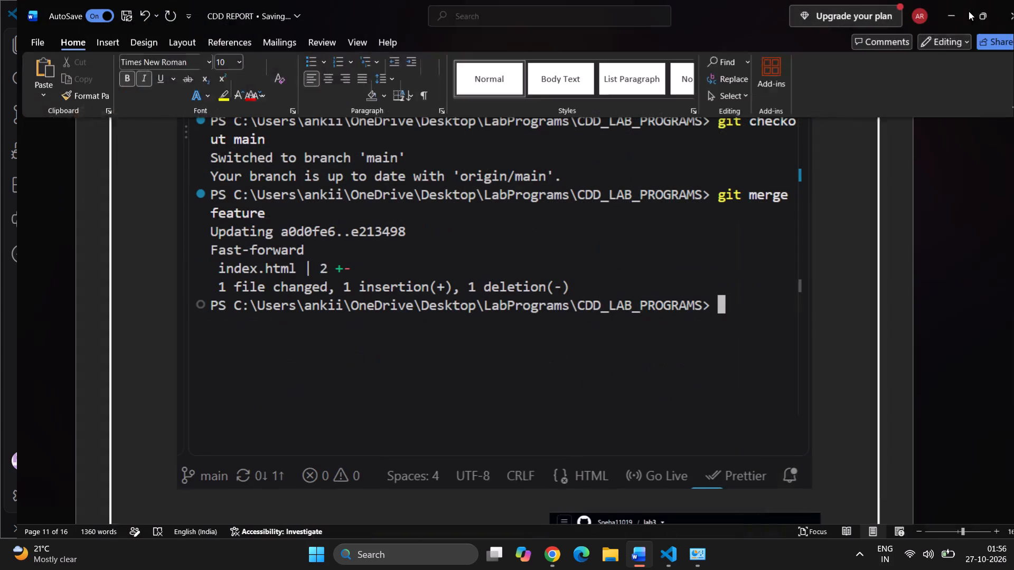
{"action": "scroll", "coordinate": [663, 261], "scroll_direction": "up", "scroll_amount": 2}
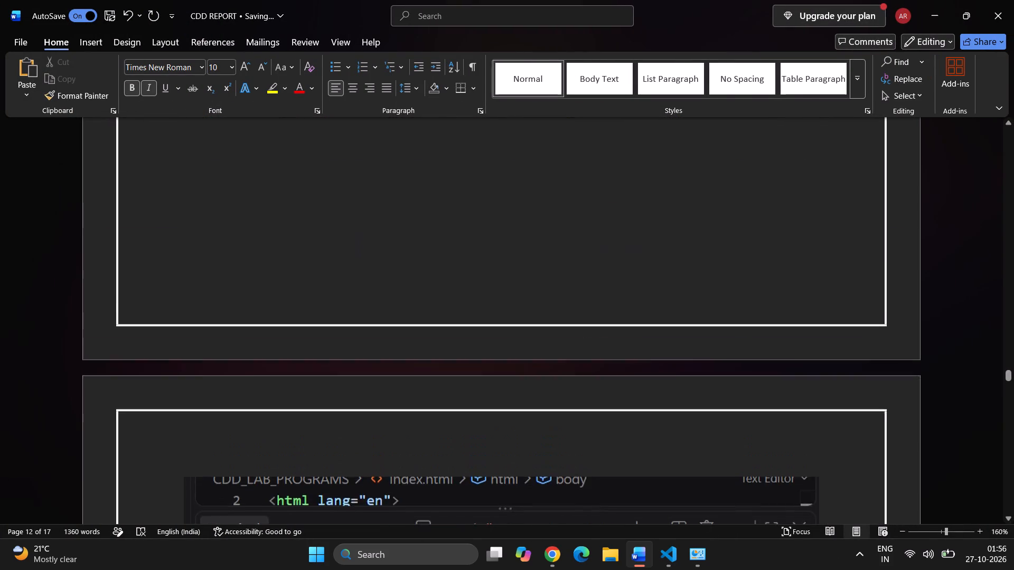
{"action": "scroll", "coordinate": [663, 261], "scroll_direction": "down", "scroll_amount": 2}
{"action": "scroll", "coordinate": [663, 261], "scroll_direction": "up", "scroll_amount": 1}
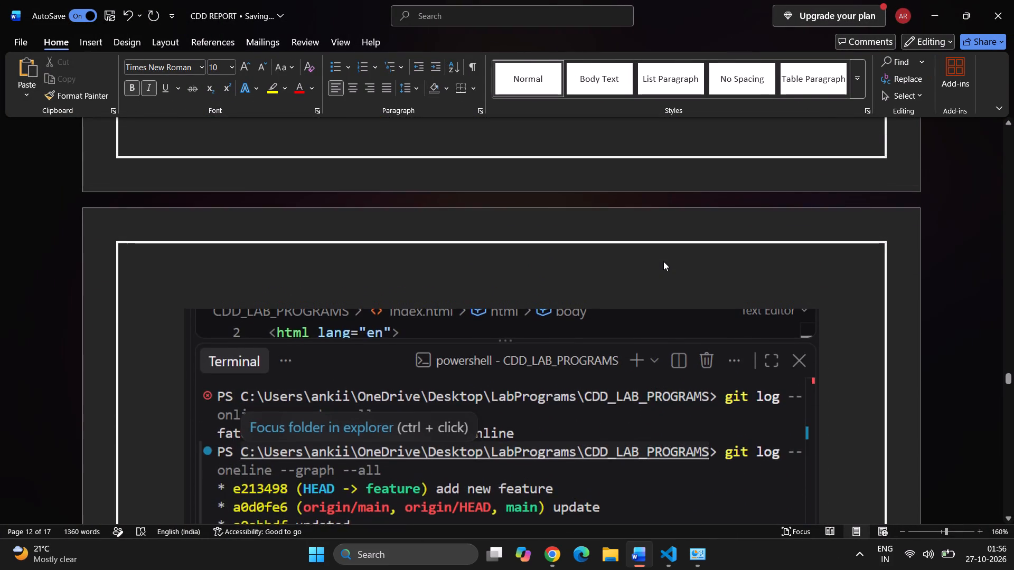
{"action": "scroll", "coordinate": [663, 261], "scroll_direction": "down", "scroll_amount": 2}
{"action": "left_click", "coordinate": [663, 261]}
{"action": "left_click", "coordinate": [663, 261]}
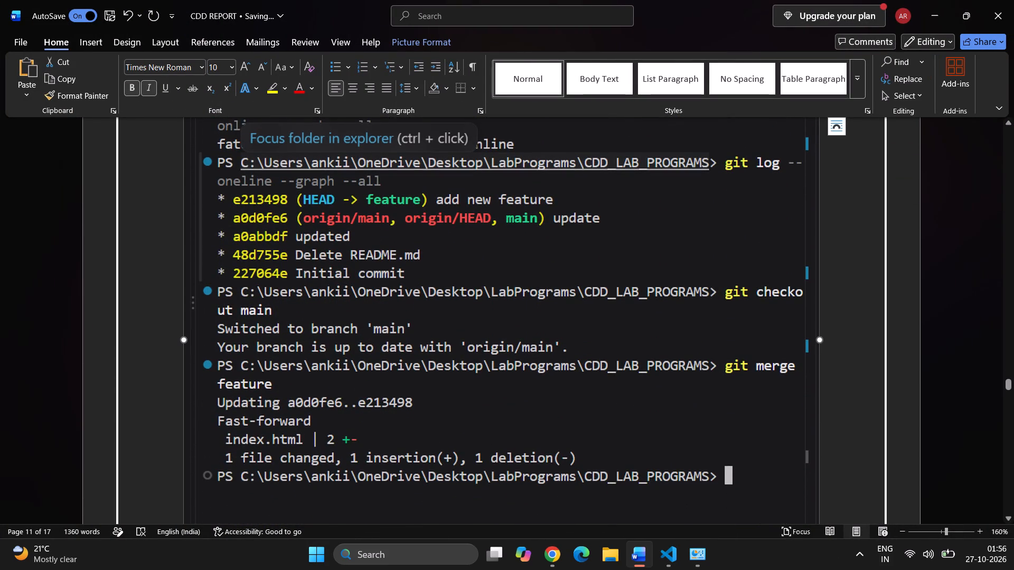
{"action": "left_click_drag", "start_coordinate": [820, 338], "coordinate": [712, 333]}
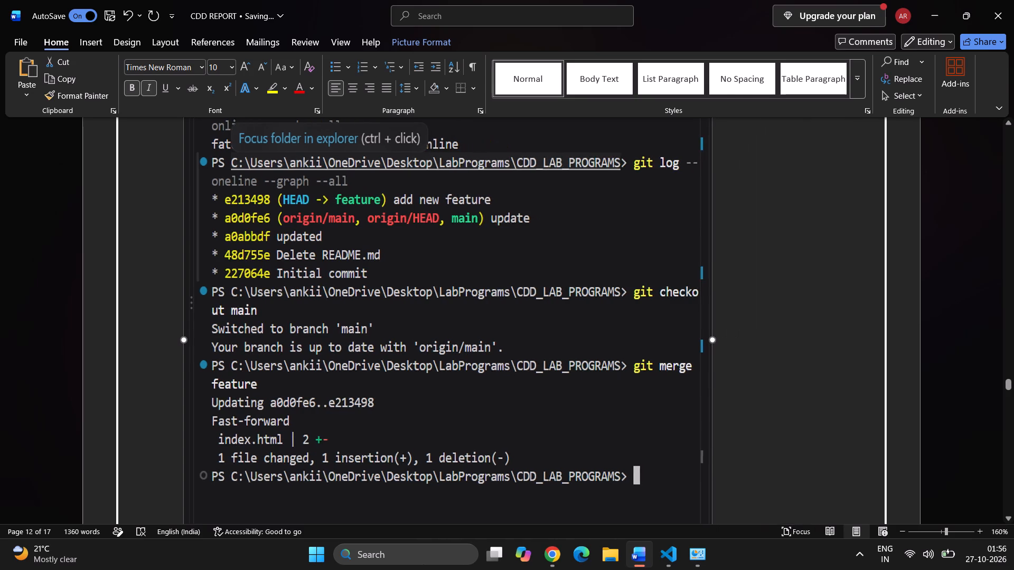
{"action": "left_click_drag", "start_coordinate": [712, 333], "coordinate": [519, 316]}
Reduce the height of the pasted terminal screenshot above caption 3.2 to roughly three quarters of its width.
{"action": "scroll", "coordinate": [519, 316], "scroll_direction": "down", "scroll_amount": 1}
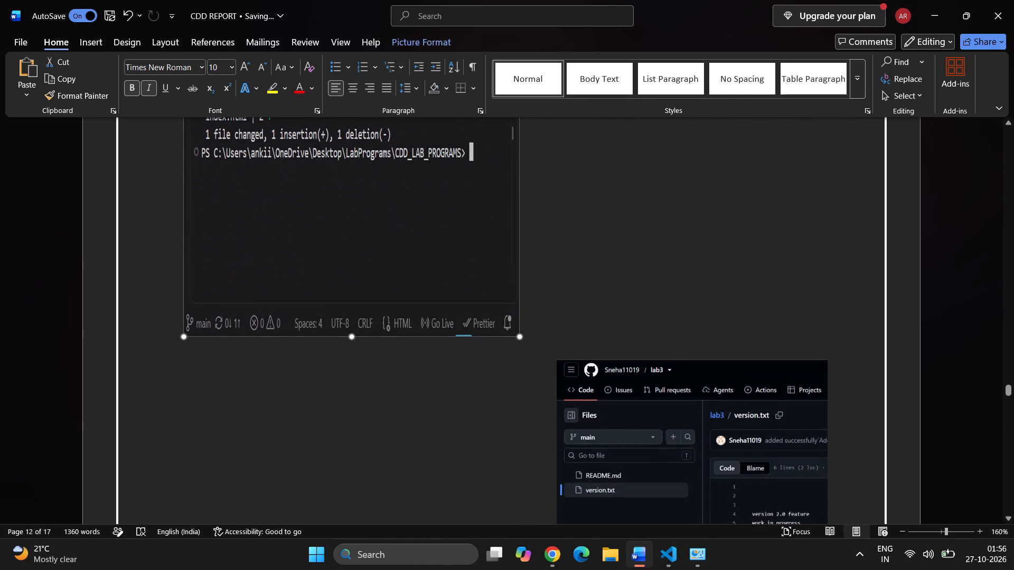
{"action": "left_click_drag", "start_coordinate": [352, 339], "coordinate": [341, 197]}
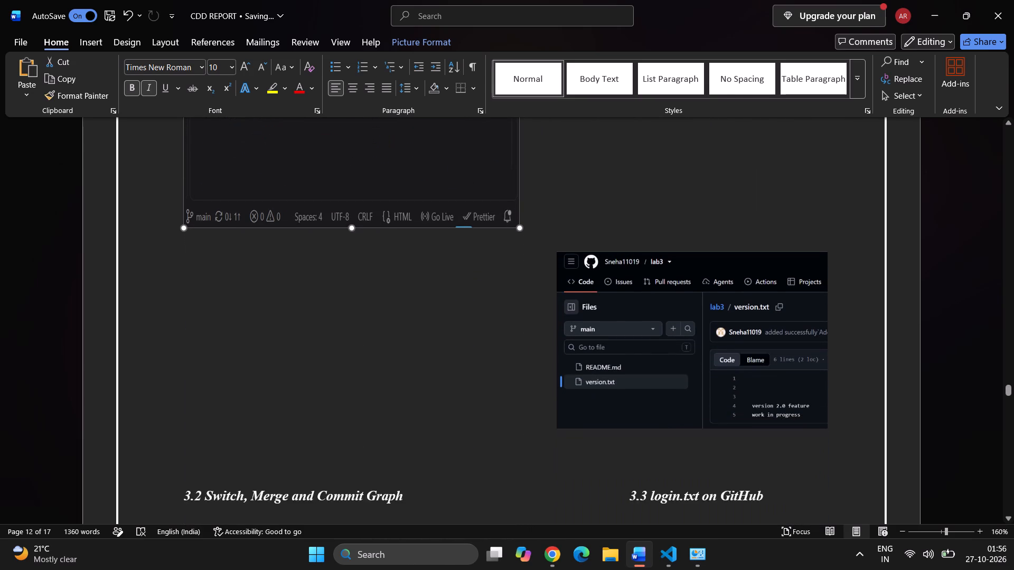
{"action": "left_click_drag", "start_coordinate": [341, 197], "coordinate": [330, 196]}
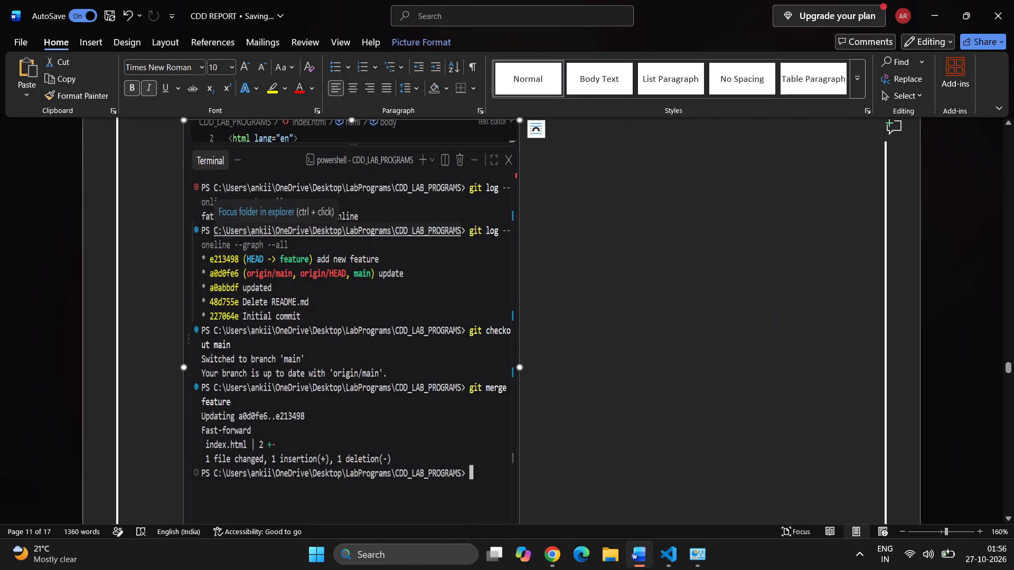
{"action": "scroll", "coordinate": [340, 201], "scroll_direction": "down", "scroll_amount": 3}
{"action": "right_click", "coordinate": [340, 201]}
{"action": "left_click", "coordinate": [316, 226]}
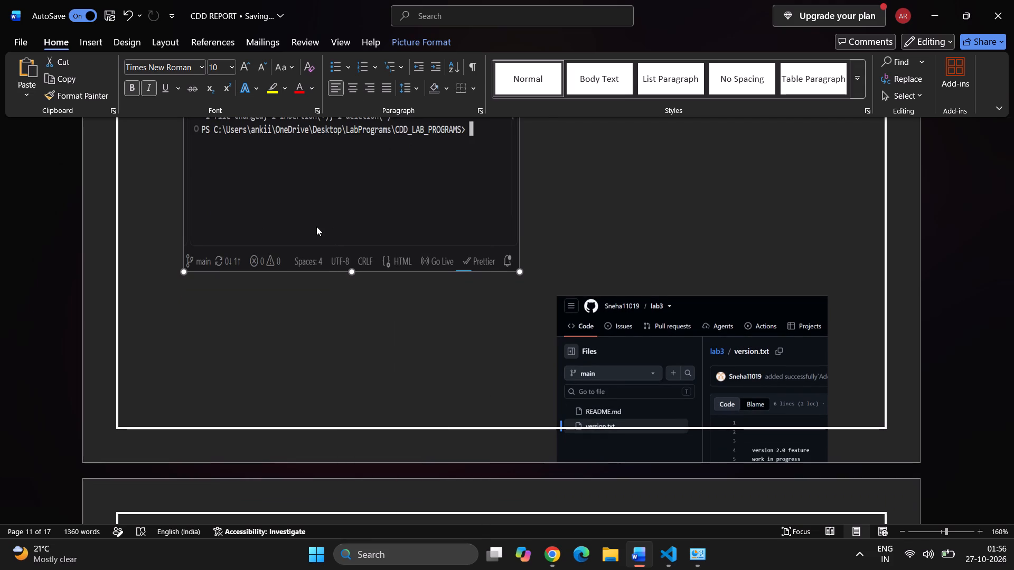
{"action": "left_click_drag", "start_coordinate": [350, 271], "coordinate": [336, 218]}
{"action": "left_click", "coordinate": [336, 218]}
{"action": "scroll", "coordinate": [336, 218], "scroll_direction": "down", "scroll_amount": 2}
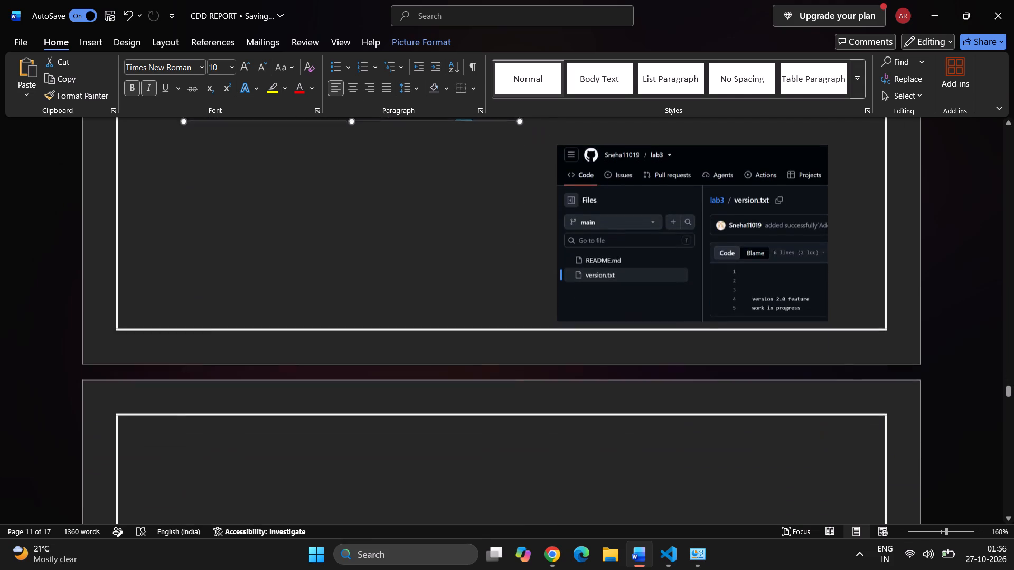
{"action": "scroll", "coordinate": [336, 218], "scroll_direction": "up", "scroll_amount": 1}
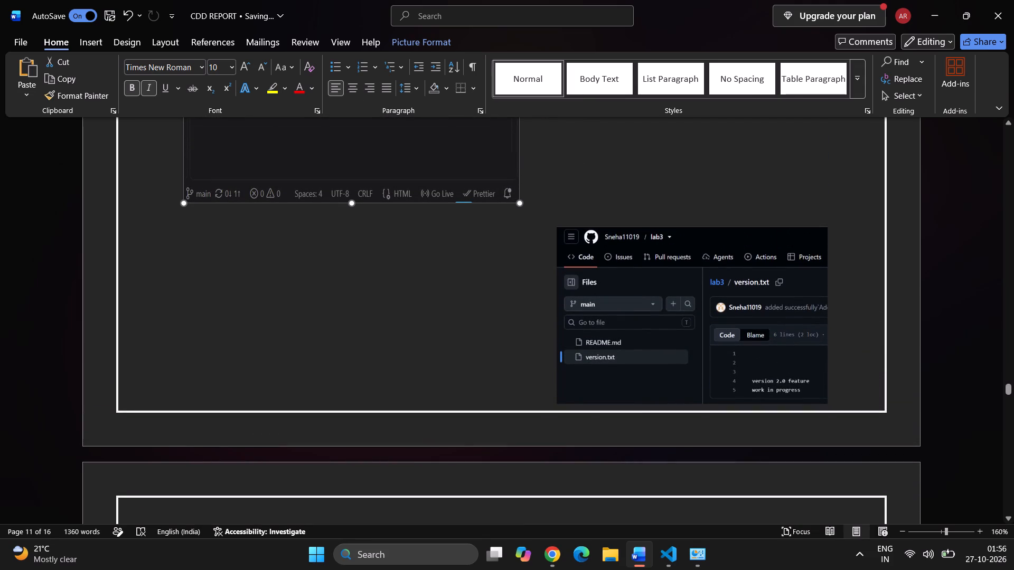
{"action": "left_click_drag", "start_coordinate": [350, 203], "coordinate": [350, 192]}
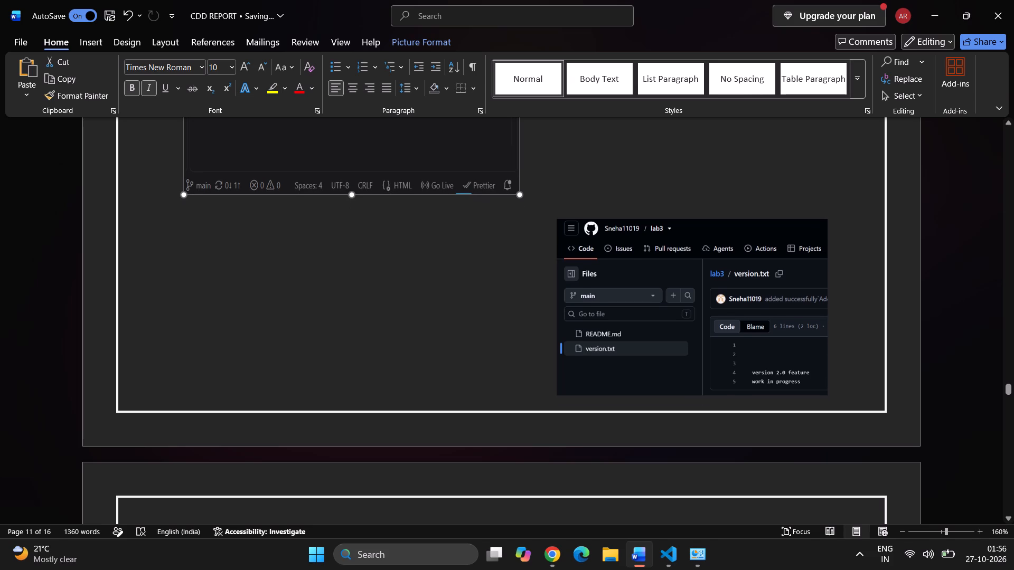
{"action": "left_click_drag", "start_coordinate": [350, 192], "coordinate": [298, 41]}
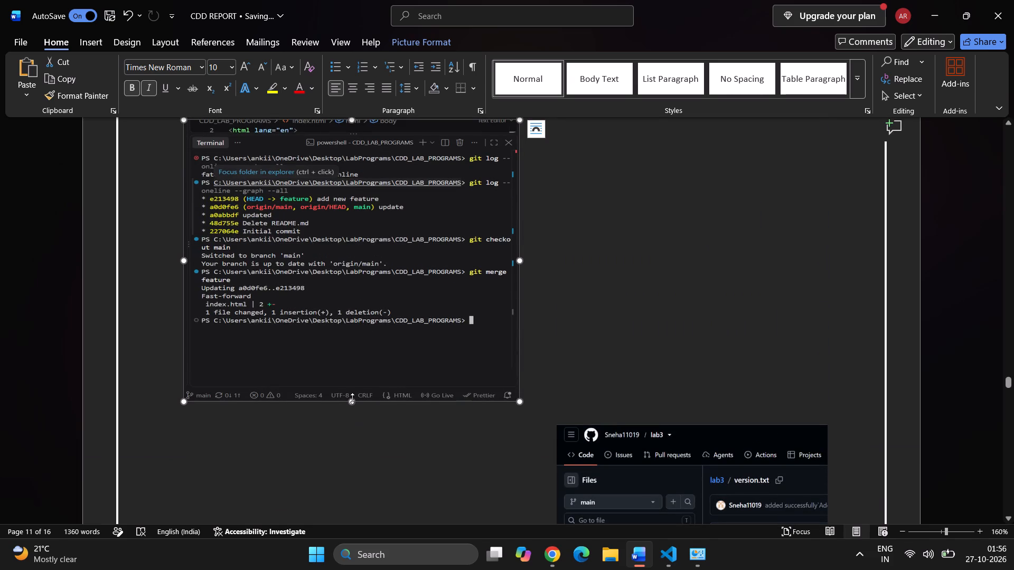
{"action": "left_click_drag", "start_coordinate": [352, 398], "coordinate": [347, 358]}
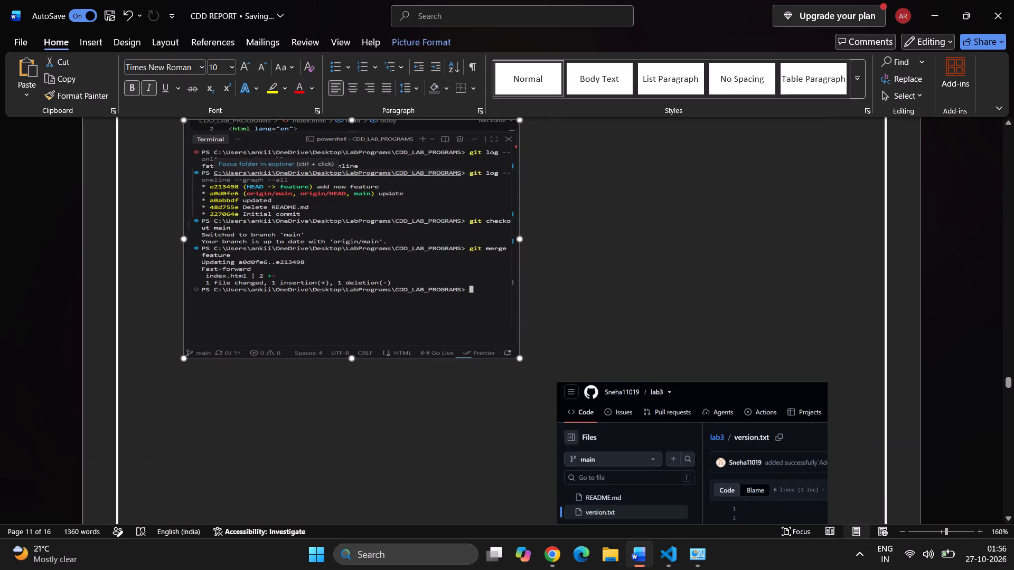
{"action": "left_click_drag", "start_coordinate": [347, 358], "coordinate": [350, 349]}
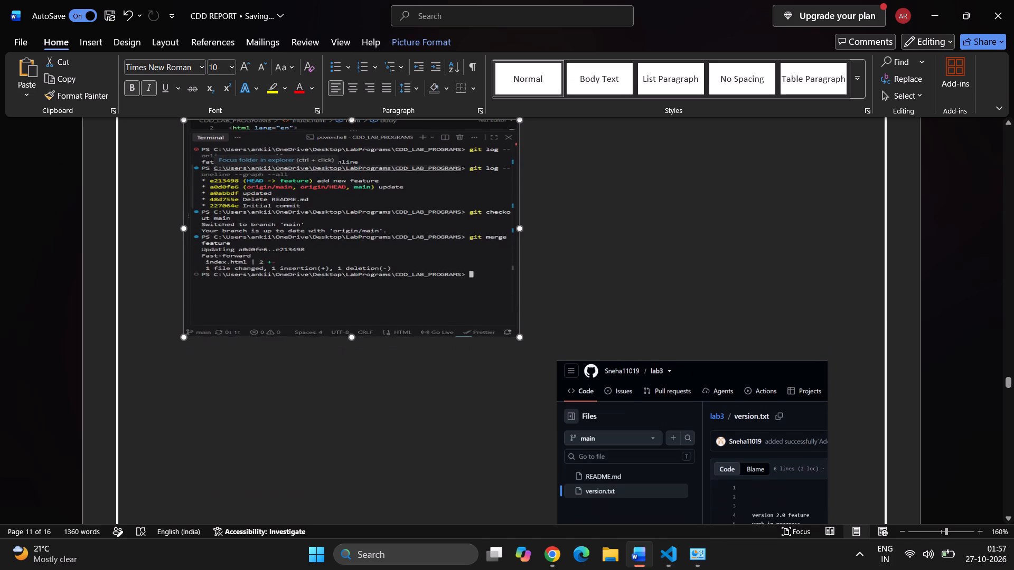
{"action": "left_click_drag", "start_coordinate": [350, 349], "coordinate": [350, 379]}
Check how the resized terminal screenshot sits between caption 3.1 and captions 3.2 and 3.3.
{"action": "scroll", "coordinate": [350, 379], "scroll_direction": "right", "scroll_amount": 2}
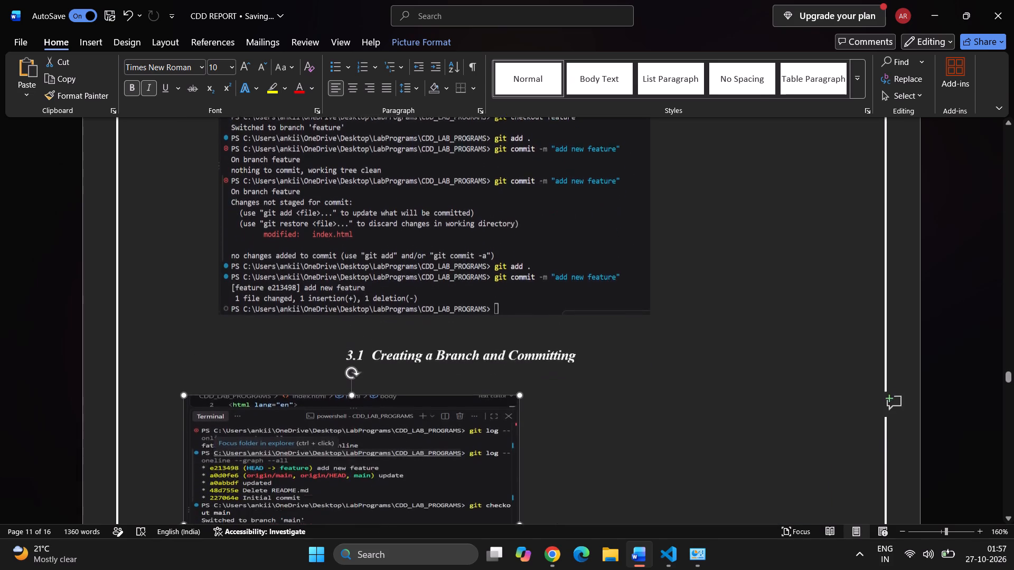
{"action": "scroll", "coordinate": [350, 379], "scroll_direction": "right", "scroll_amount": 1}
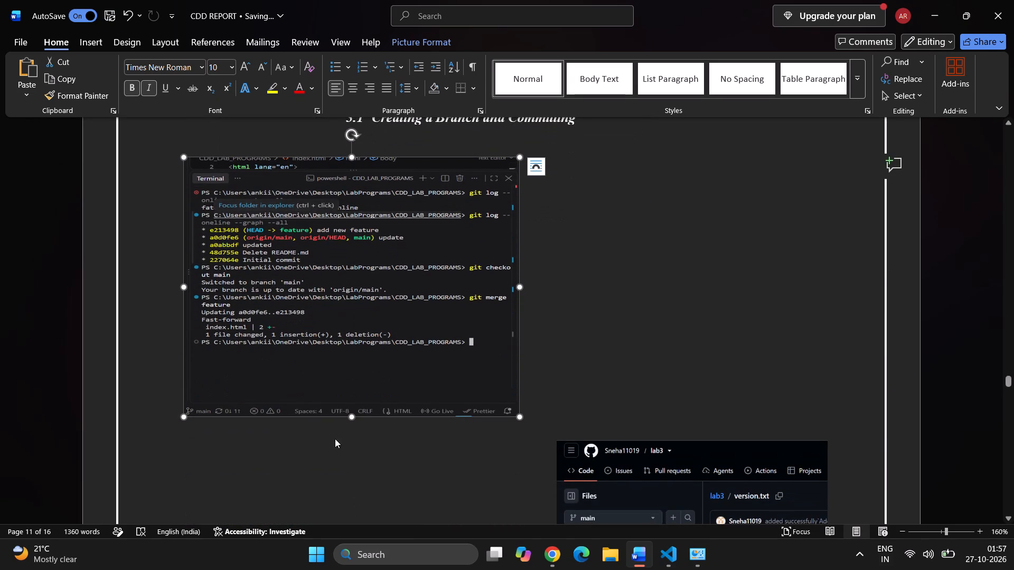
{"action": "left_click", "coordinate": [335, 472]}
{"action": "left_click_drag", "start_coordinate": [345, 397], "coordinate": [344, 397]}
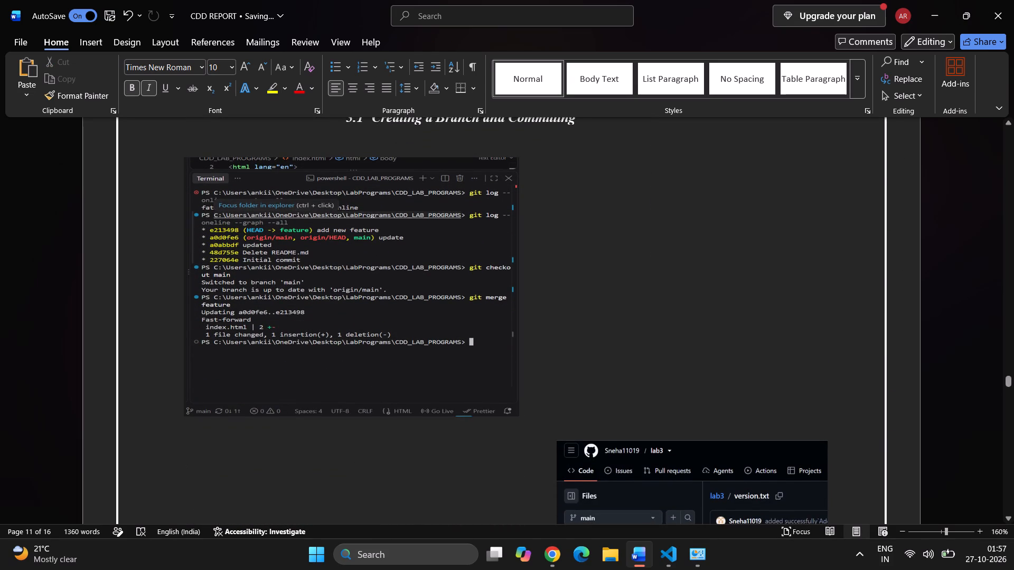
{"action": "left_click_drag", "start_coordinate": [344, 397], "coordinate": [305, 399]}
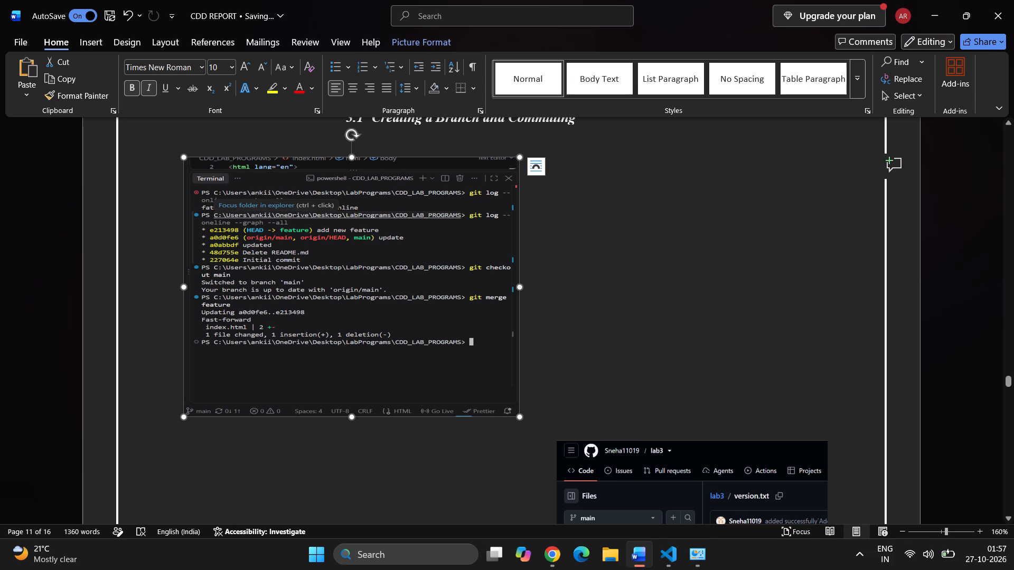
{"action": "scroll", "coordinate": [595, 358], "scroll_direction": "down", "scroll_amount": 2}
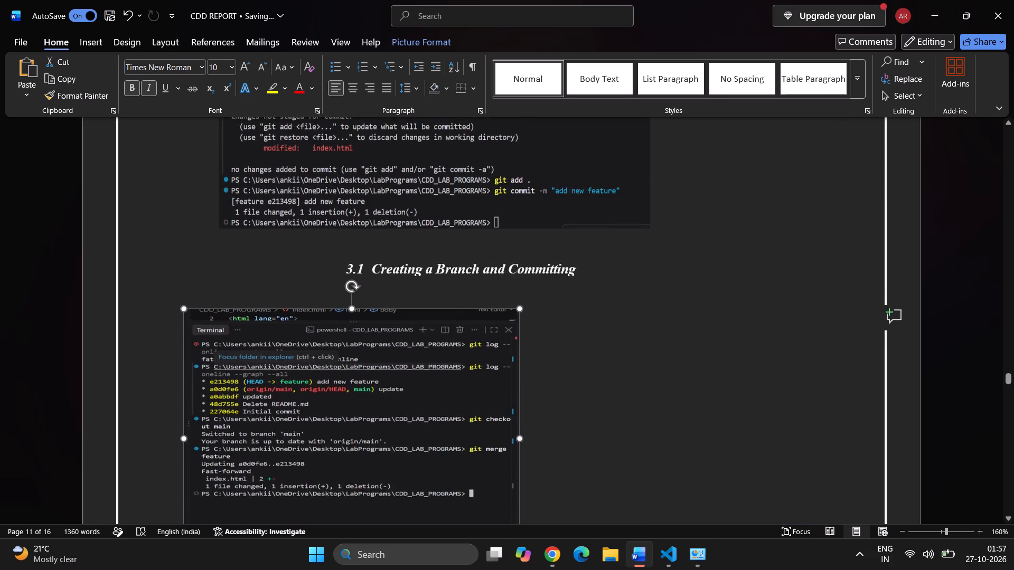
{"action": "scroll", "coordinate": [595, 358], "scroll_direction": "down", "scroll_amount": 1}
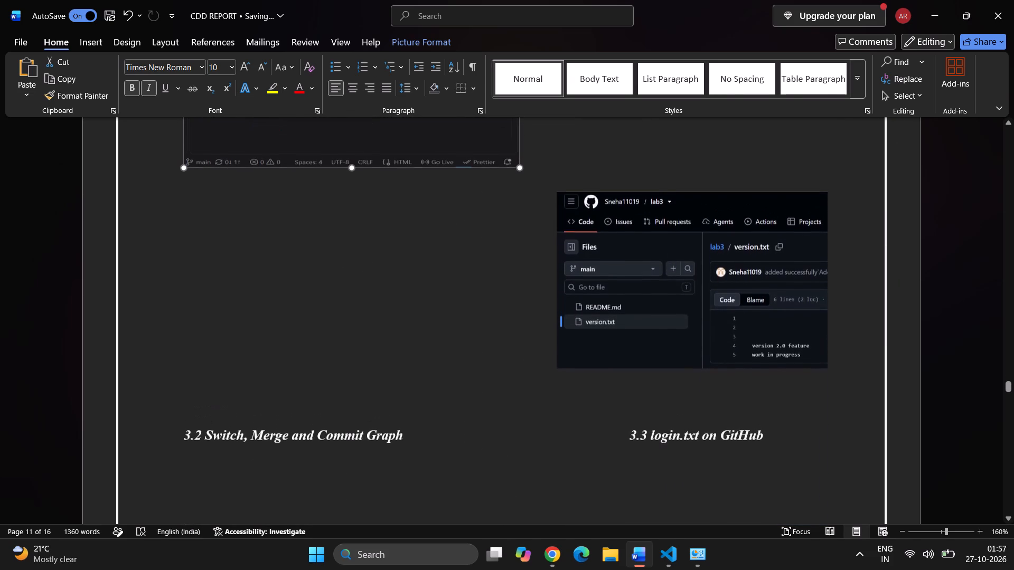
{"action": "left_click", "coordinate": [355, 420]}
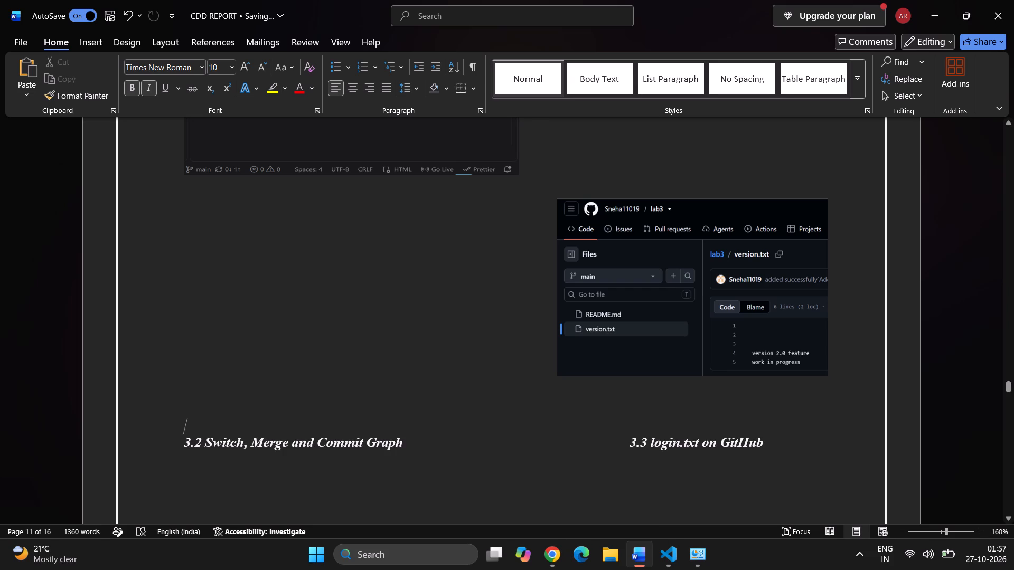
Switch to Chrome and reload the CDD_LAB_PROGRAMS repository page on GitHub.
{"action": "left_click", "coordinate": [668, 560]}
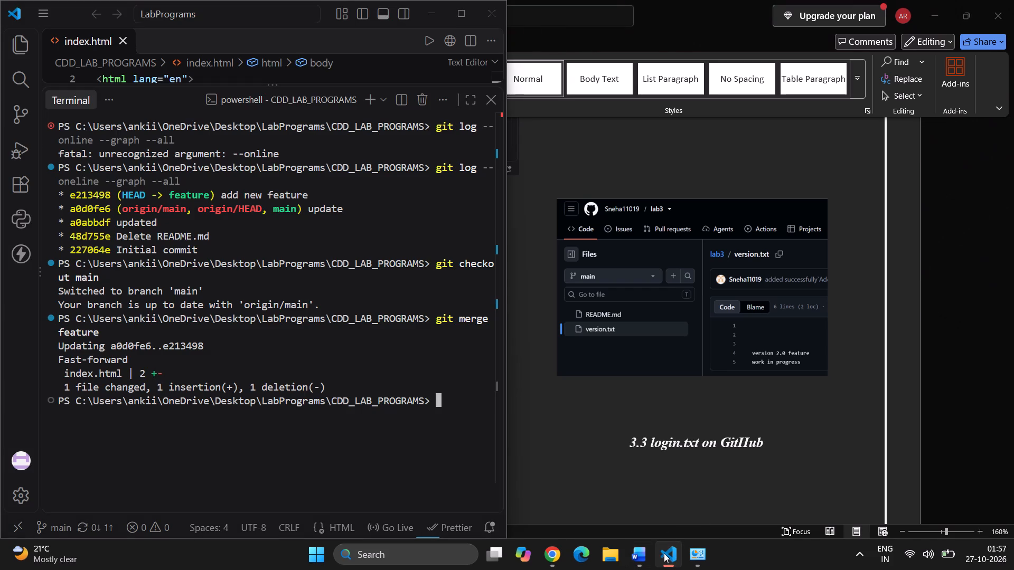
{"action": "left_click", "coordinate": [552, 563]}
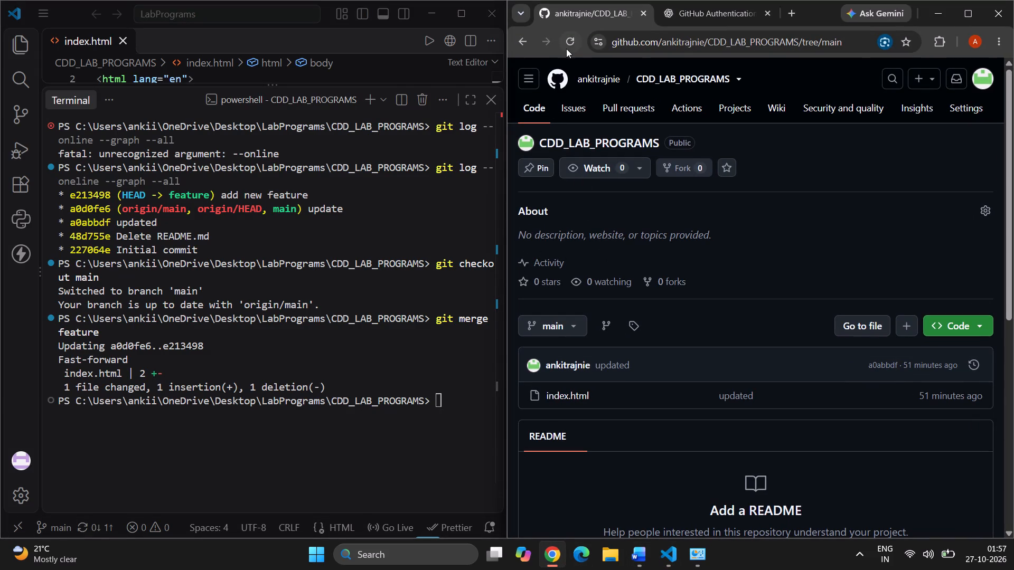
{"action": "left_click", "coordinate": [566, 47]}
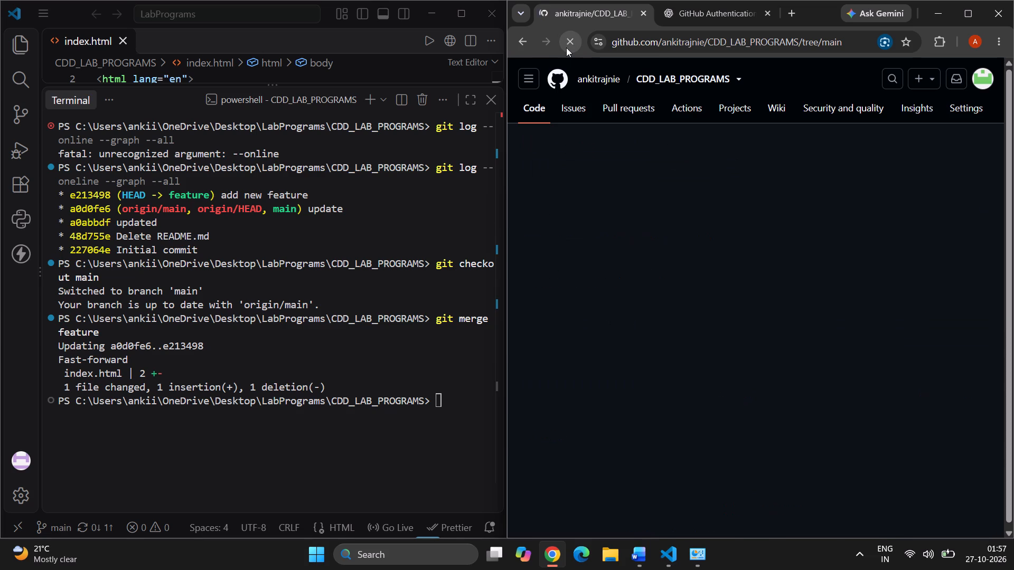
Search the repository's branches for feature, then clear the search and close the branch list.
{"action": "left_click", "coordinate": [569, 322]}
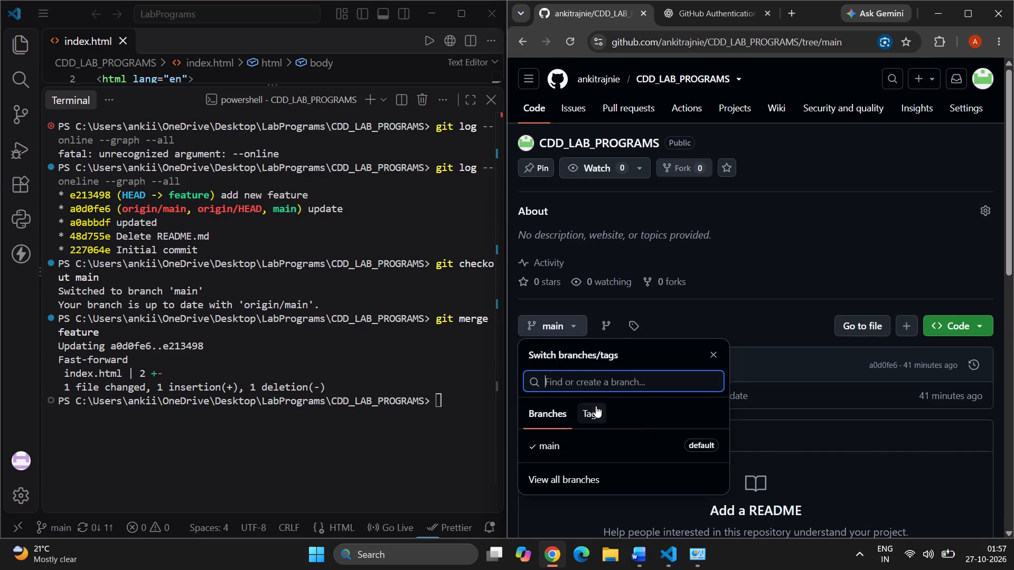
{"action": "type", "text": "fe"}
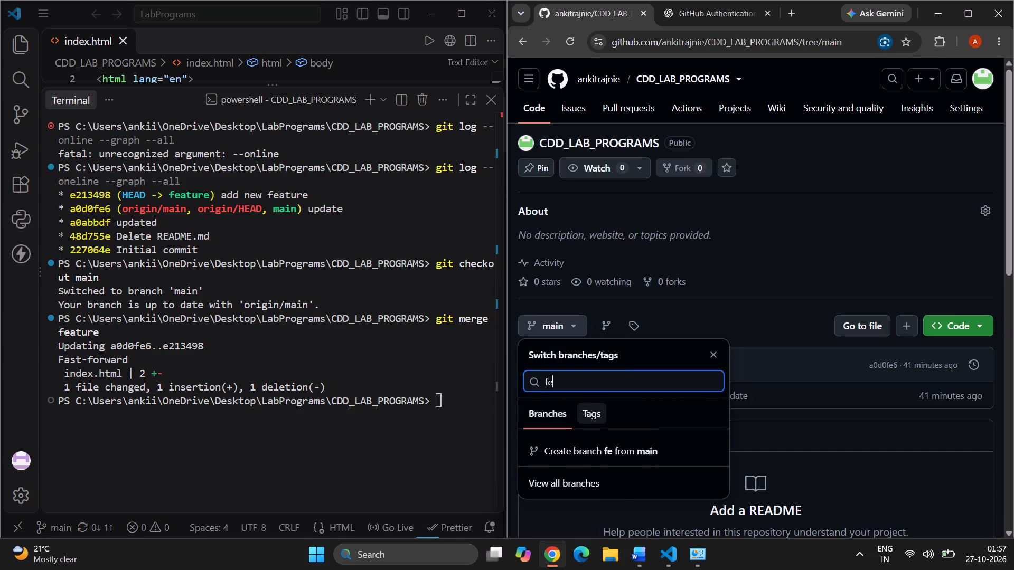
{"action": "type", "text": "ature"}
{"action": "key", "text": "Return"}
{"action": "key", "text": "BackSpace"}
{"action": "key", "text": "BackSpace"}
{"action": "key", "text": "BackSpace"}
{"action": "key", "text": "BackSpace"}
{"action": "key", "text": "BackSpace"}
{"action": "key", "text": "BackSpace"}
{"action": "key", "text": "BackSpace"}
{"action": "key", "text": "BackSpace"}
{"action": "key", "text": "BackSpace"}
{"action": "key", "text": "BackSpace"}
{"action": "key", "text": "BackSpace"}
{"action": "key", "text": "BackSpace"}
{"action": "key", "text": "BackSpace"}
{"action": "key", "text": "BackSpace"}
{"action": "key", "text": "BackSpace"}
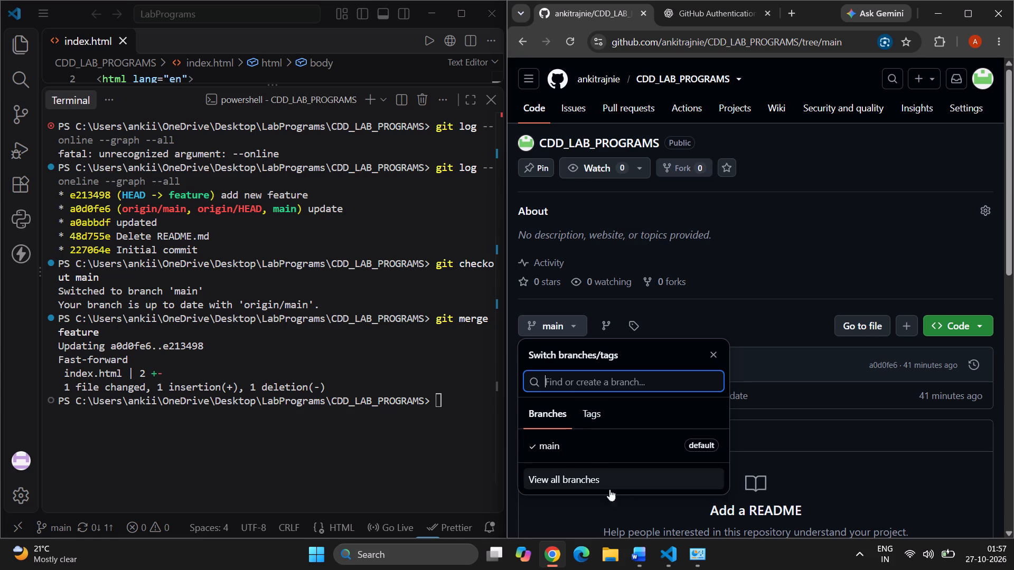
{"action": "left_click", "coordinate": [778, 272]}
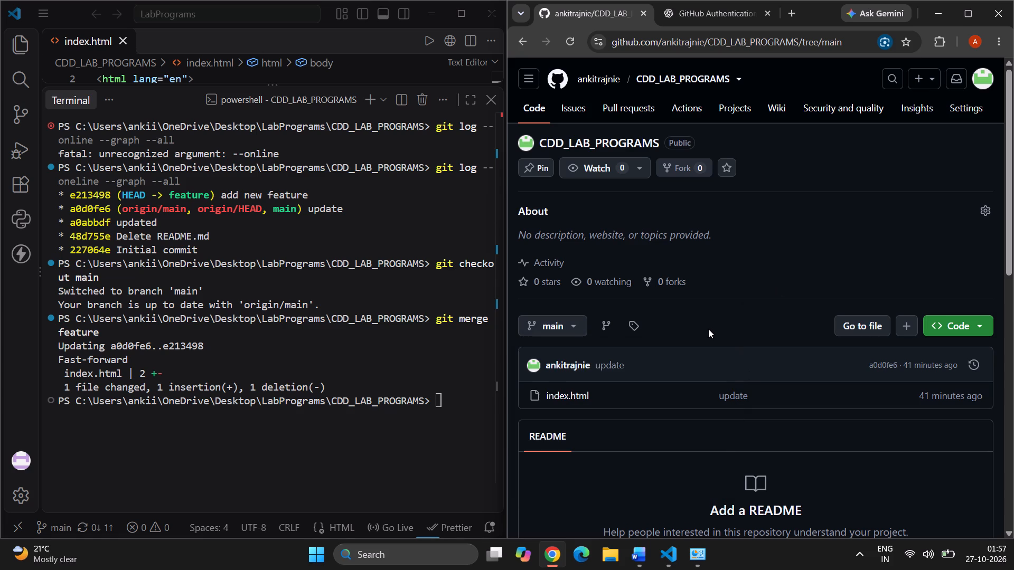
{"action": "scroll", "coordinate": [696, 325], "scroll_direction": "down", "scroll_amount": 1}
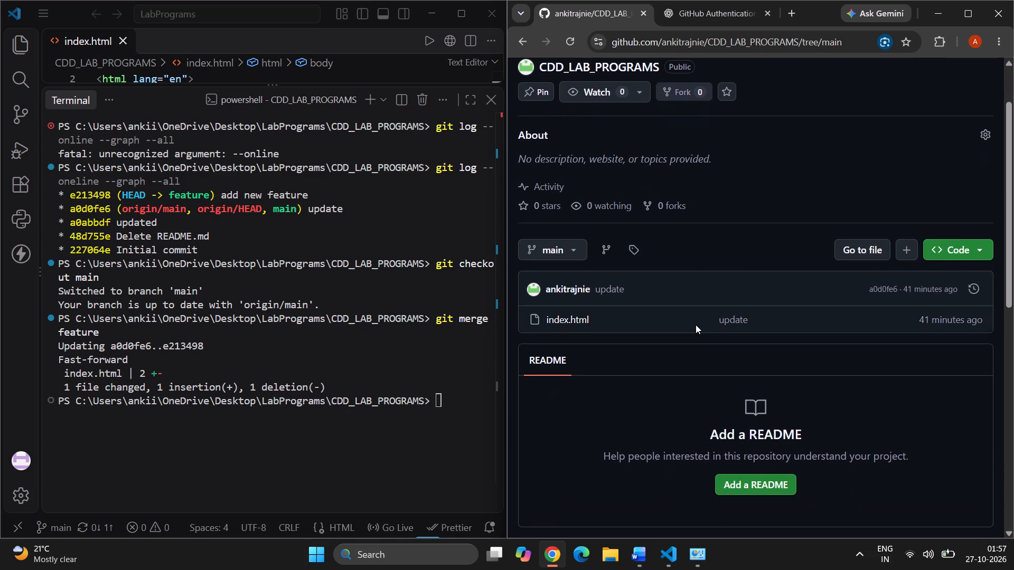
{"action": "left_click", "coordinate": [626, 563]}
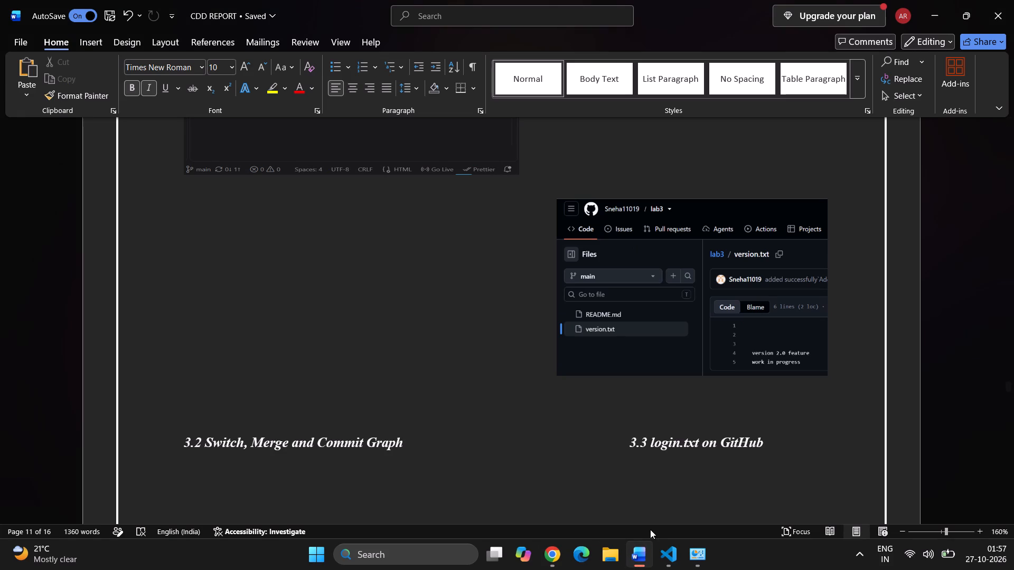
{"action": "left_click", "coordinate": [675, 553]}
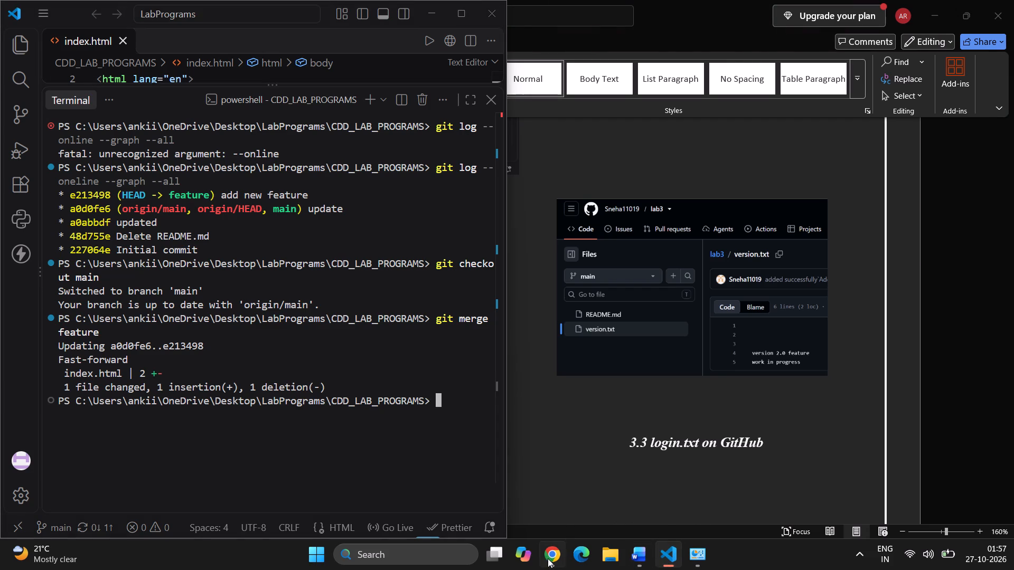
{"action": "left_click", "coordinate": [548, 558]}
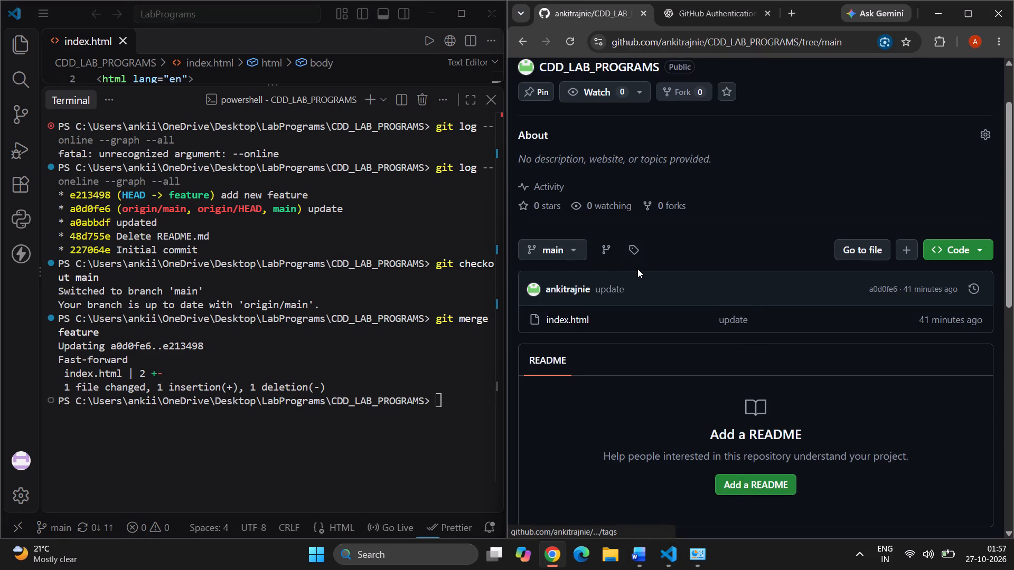
Add a README.md file to the GitHub repository with the content CDD_LAB_PROGRAM.
{"action": "scroll", "coordinate": [637, 269], "scroll_direction": "right", "scroll_amount": 1}
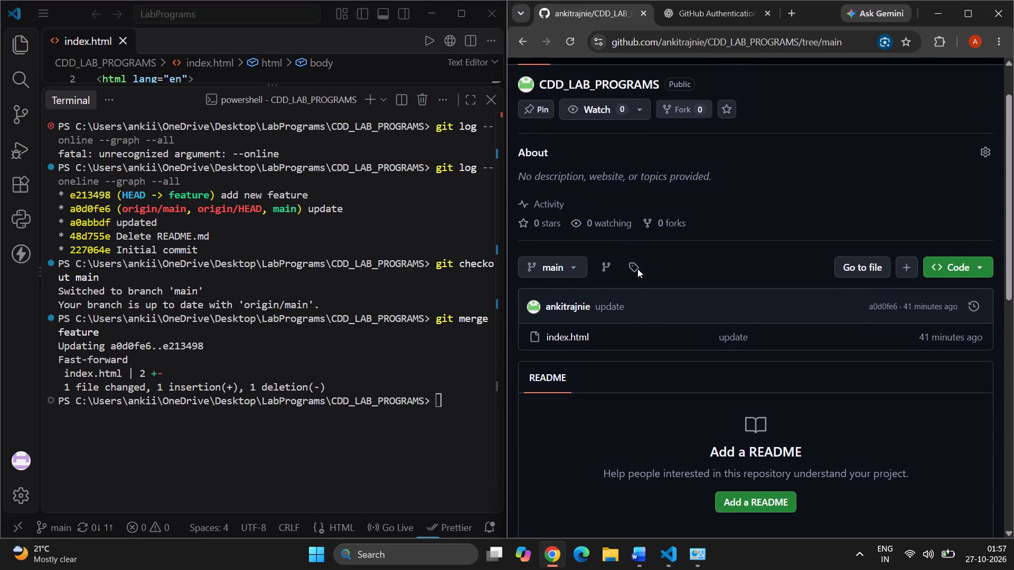
{"action": "scroll", "coordinate": [637, 269], "scroll_direction": "right", "scroll_amount": 2}
{"action": "left_click", "coordinate": [742, 505]}
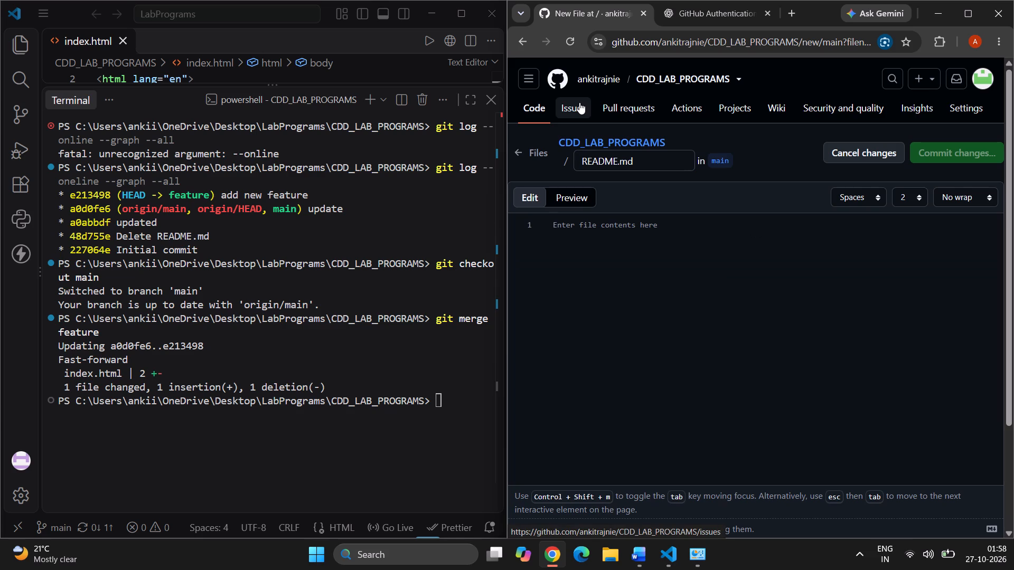
{"action": "type", "text": "CDDD"}
{"action": "key", "text": "BackSpace"}
{"action": "key", "text": "shift+underscore"}
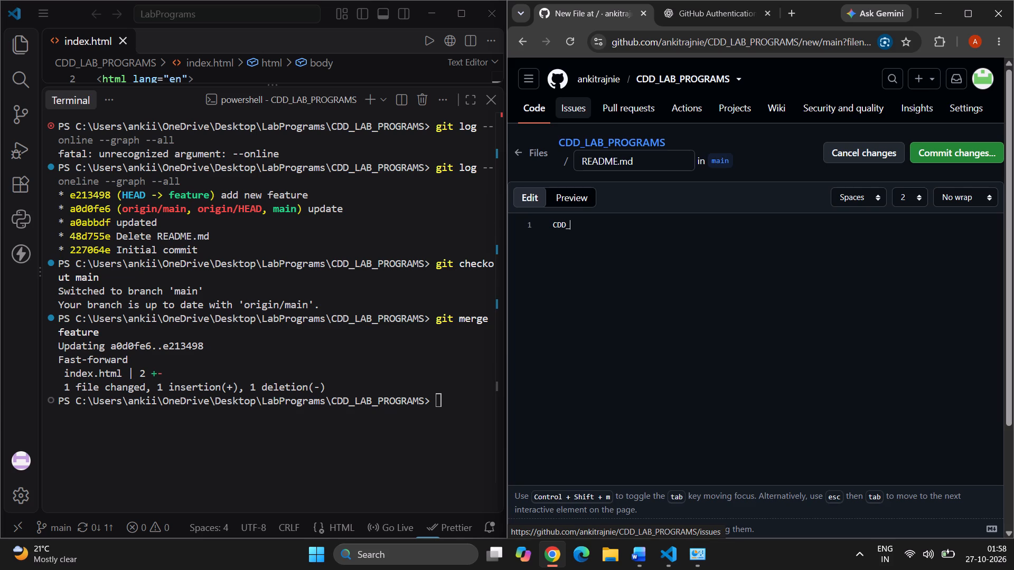
{"action": "type", "text": "LAB"}
{"action": "type", "text": "_PROGRAM"}
Commit the new file directly to the main branch with the message Create README.md.
{"action": "left_click", "coordinate": [926, 156]}
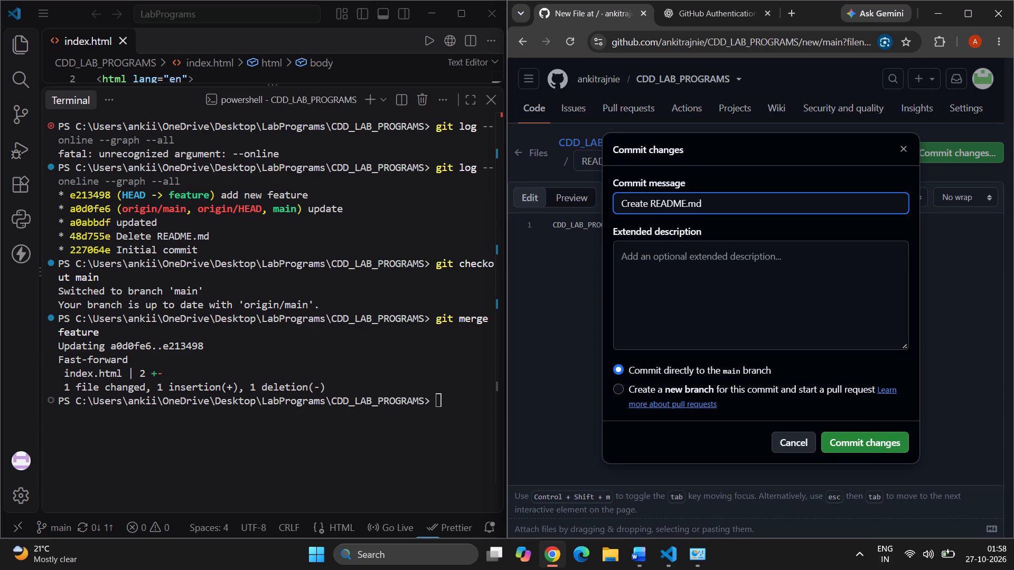
{"action": "left_click", "coordinate": [867, 440]}
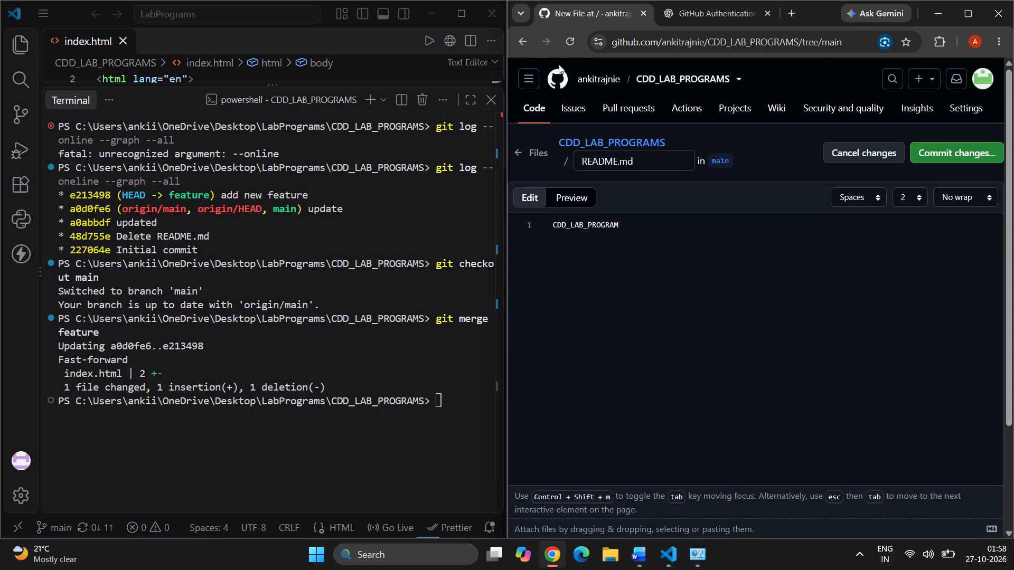
Leave the new-file editor and return to the CDD_LAB_PROGRAMS repository page on the main branch.
{"action": "left_click", "coordinate": [520, 35]}
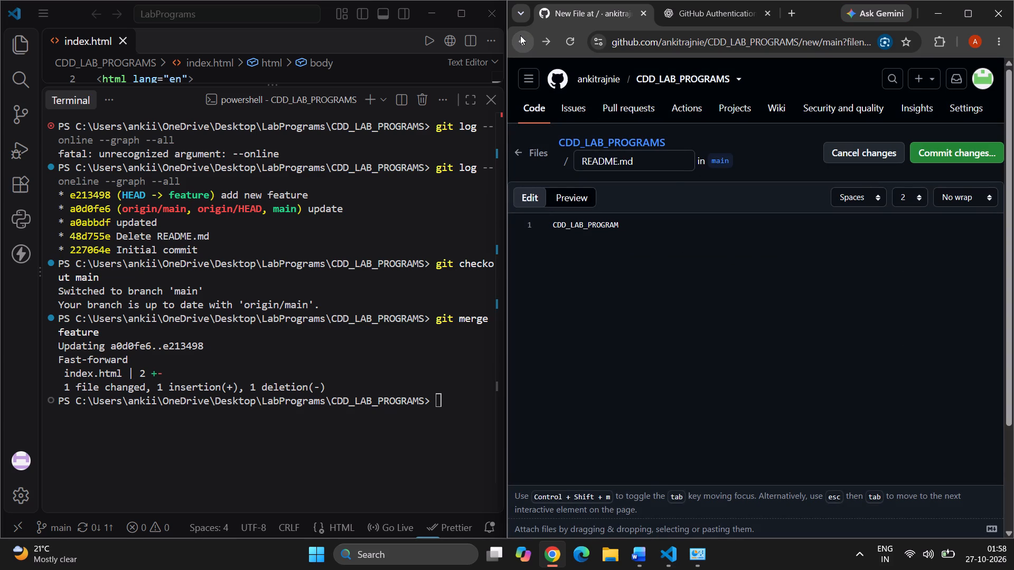
{"action": "scroll", "coordinate": [602, 264], "scroll_direction": "down", "scroll_amount": 2}
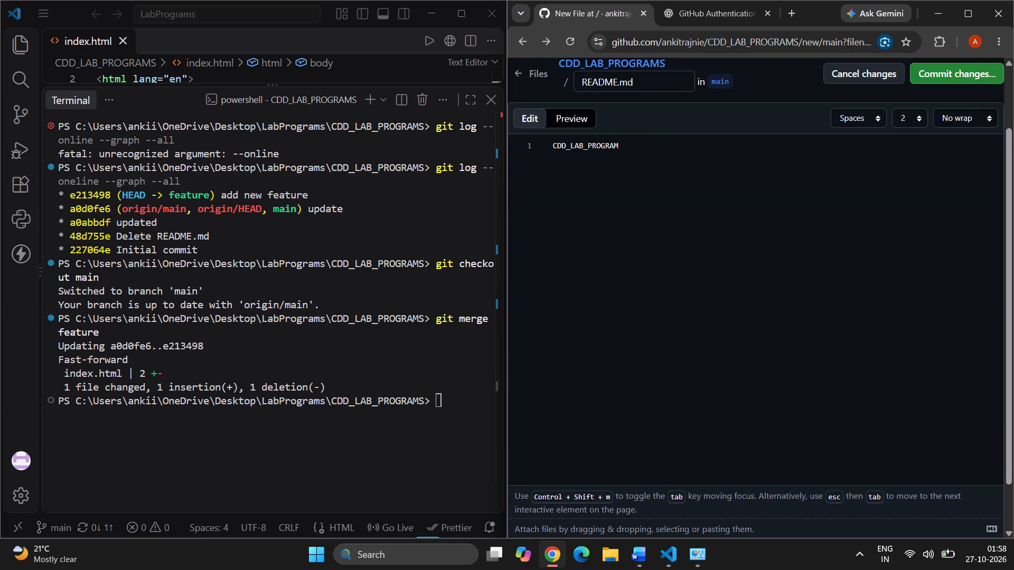
{"action": "scroll", "coordinate": [602, 264], "scroll_direction": "up", "scroll_amount": 4}
{"action": "left_click", "coordinate": [571, 52]}
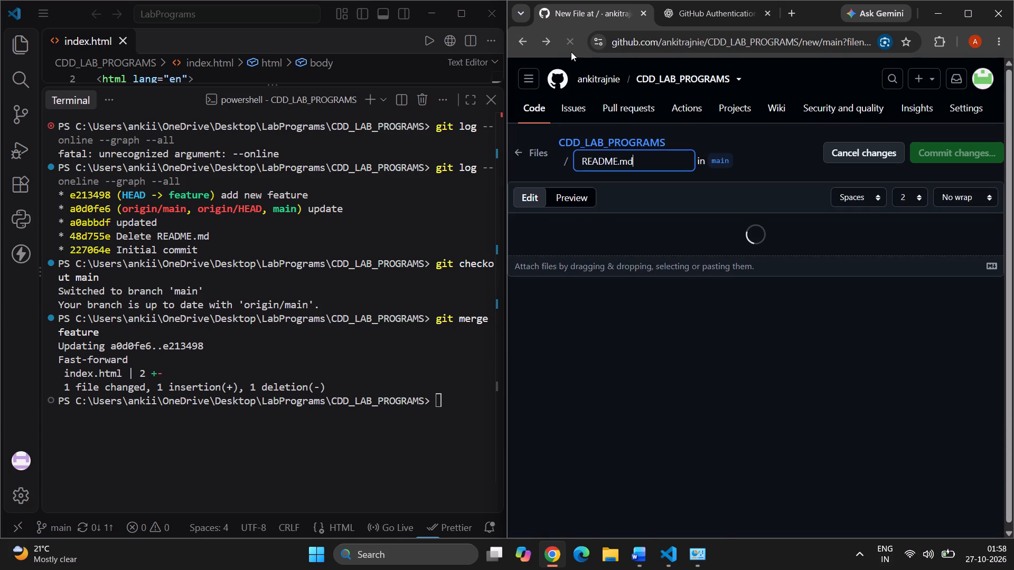
{"action": "left_click", "coordinate": [526, 37]}
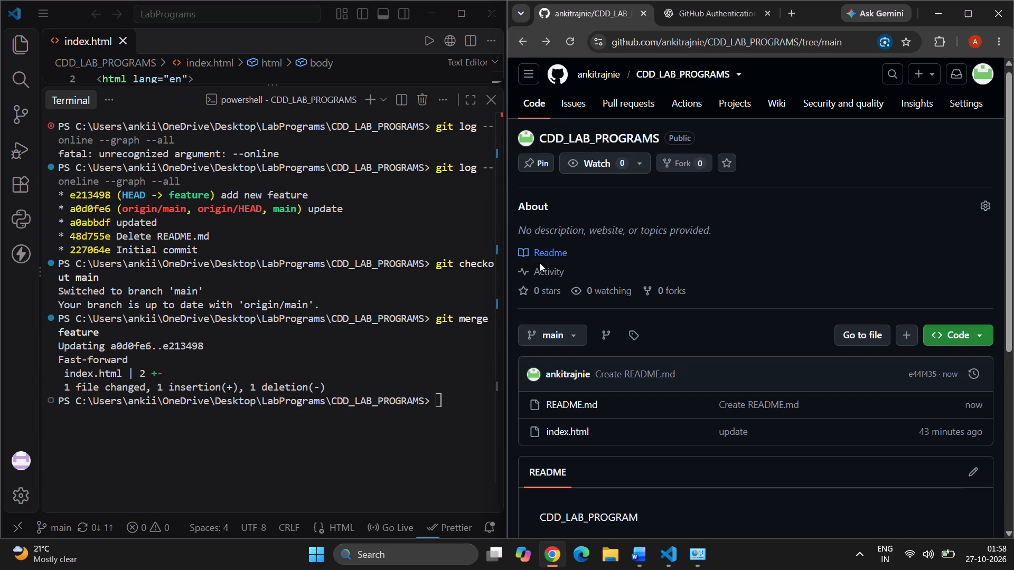
Capture a screenshot of the repository page area from the repository navigation down to the README content.
{"action": "scroll", "coordinate": [601, 298], "scroll_direction": "down", "scroll_amount": 2}
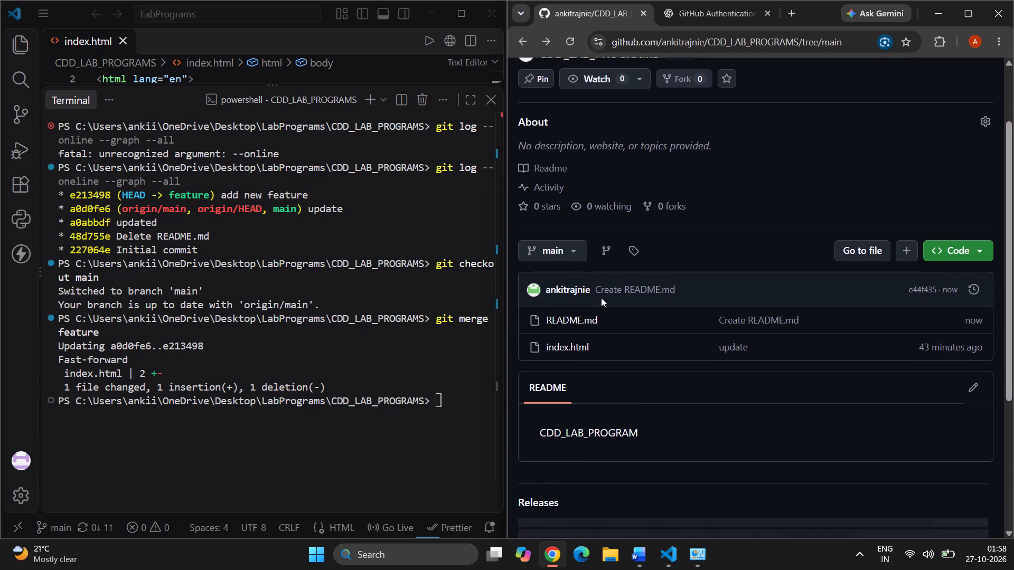
{"action": "scroll", "coordinate": [601, 298], "scroll_direction": "down", "scroll_amount": 2}
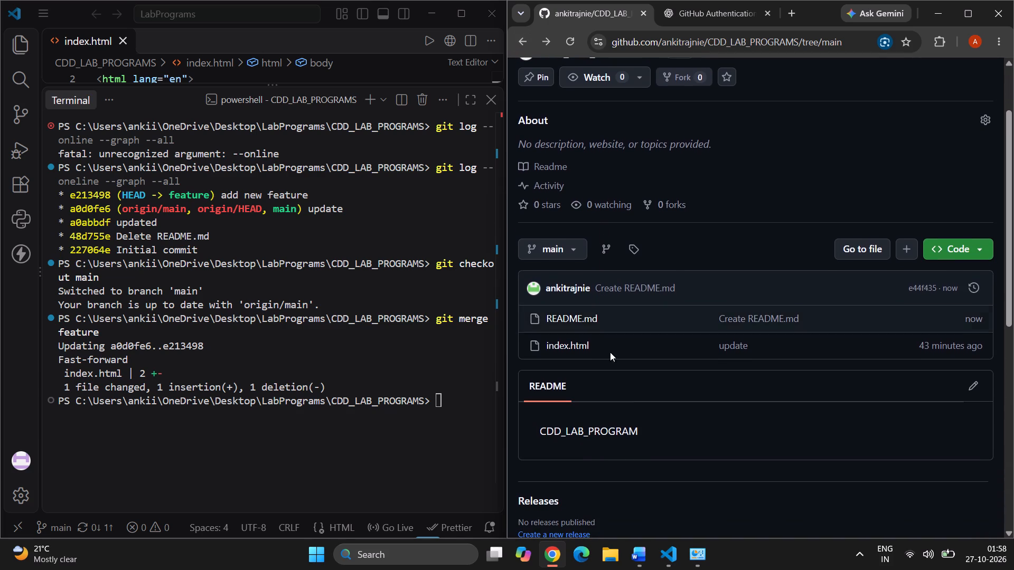
{"action": "scroll", "coordinate": [636, 439], "scroll_direction": "up", "scroll_amount": 1}
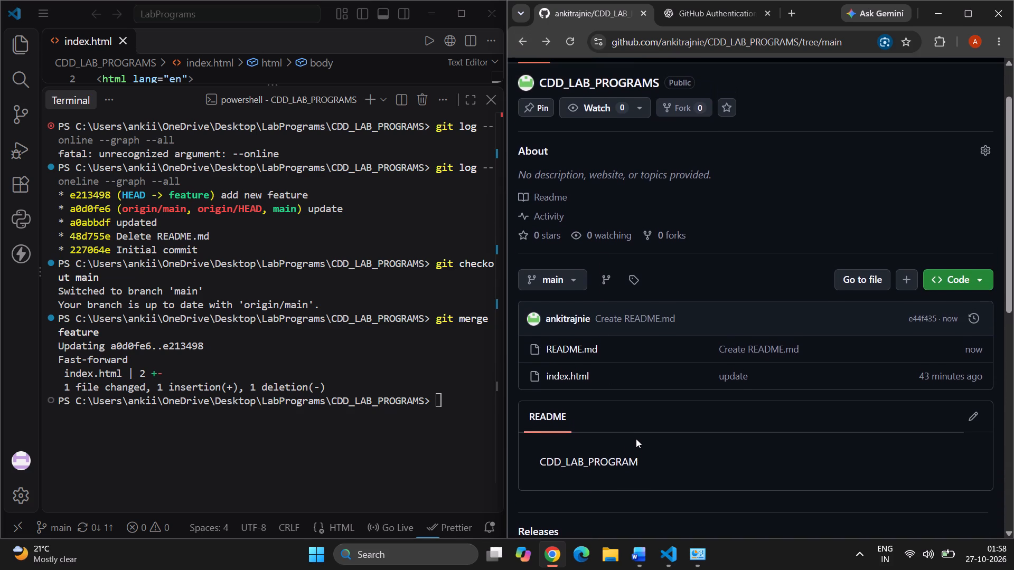
{"action": "scroll", "coordinate": [636, 439], "scroll_direction": "up", "scroll_amount": 1}
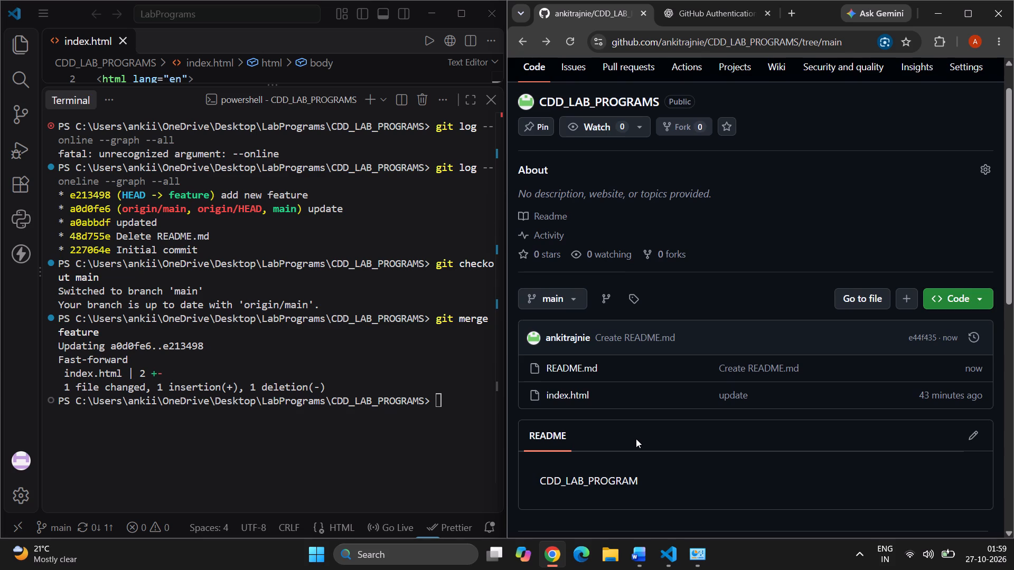
{"action": "key", "text": "Print"}
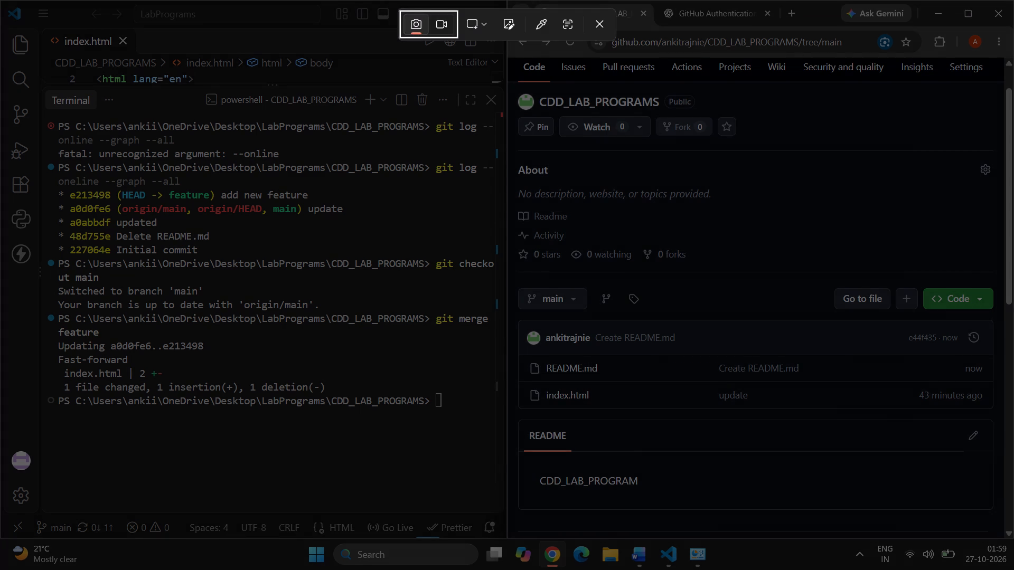
{"action": "left_click_drag", "start_coordinate": [523, 56], "coordinate": [1000, 392]}
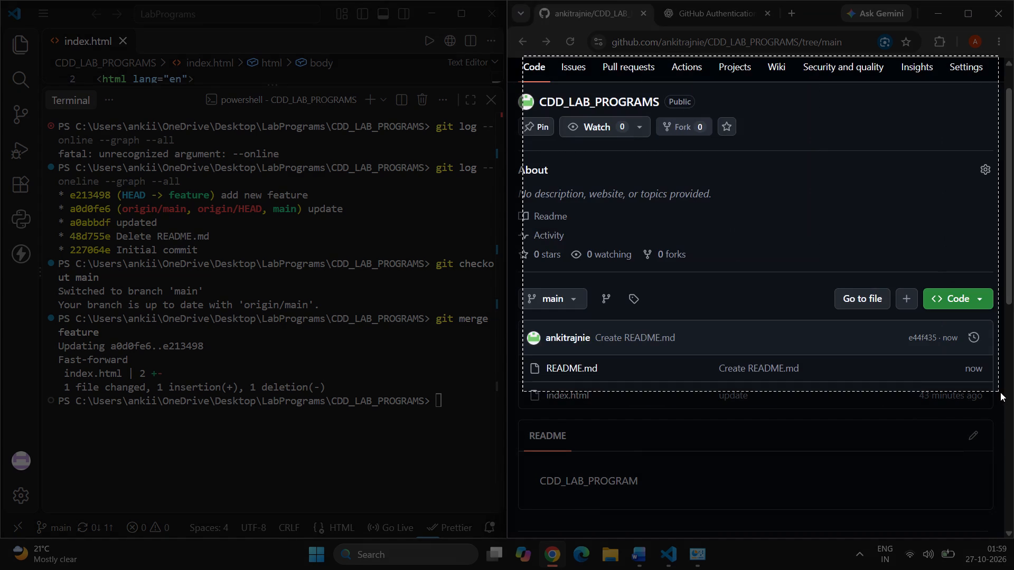
{"action": "left_click_drag", "start_coordinate": [1000, 392], "coordinate": [1000, 512]}
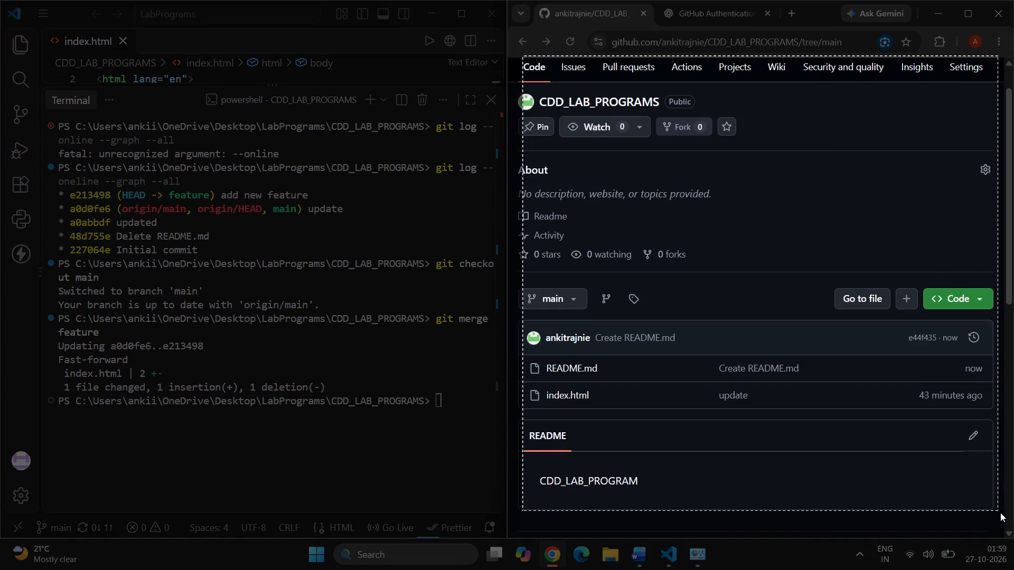
{"action": "left_click_drag", "start_coordinate": [1000, 512], "coordinate": [1008, 528]}
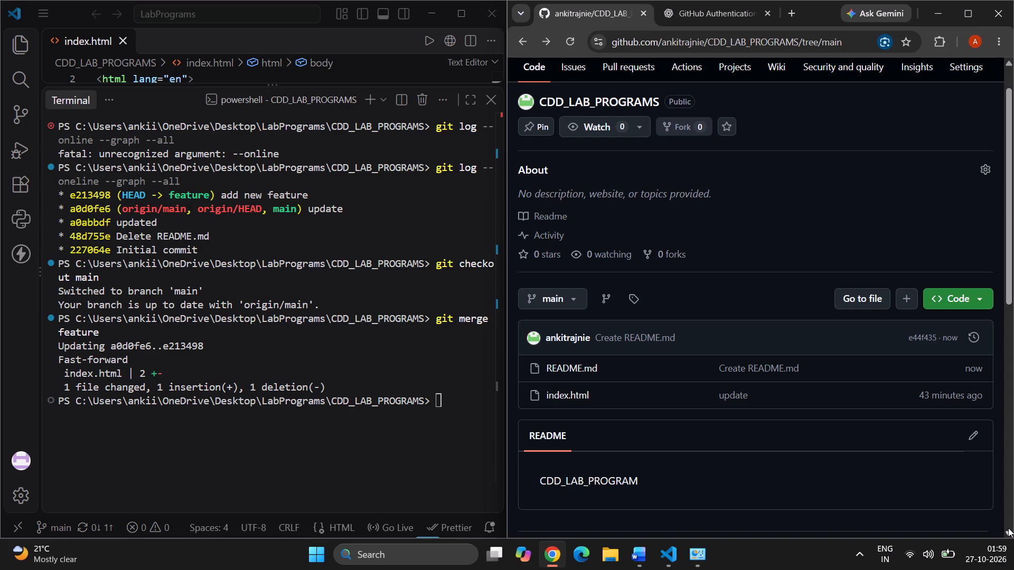
Switch to the CDD REPORT document in Word and replace the lab3 version.txt picture with the captured repository screenshot.
{"action": "left_click", "coordinate": [638, 555]}
{"action": "left_click", "coordinate": [666, 334]}
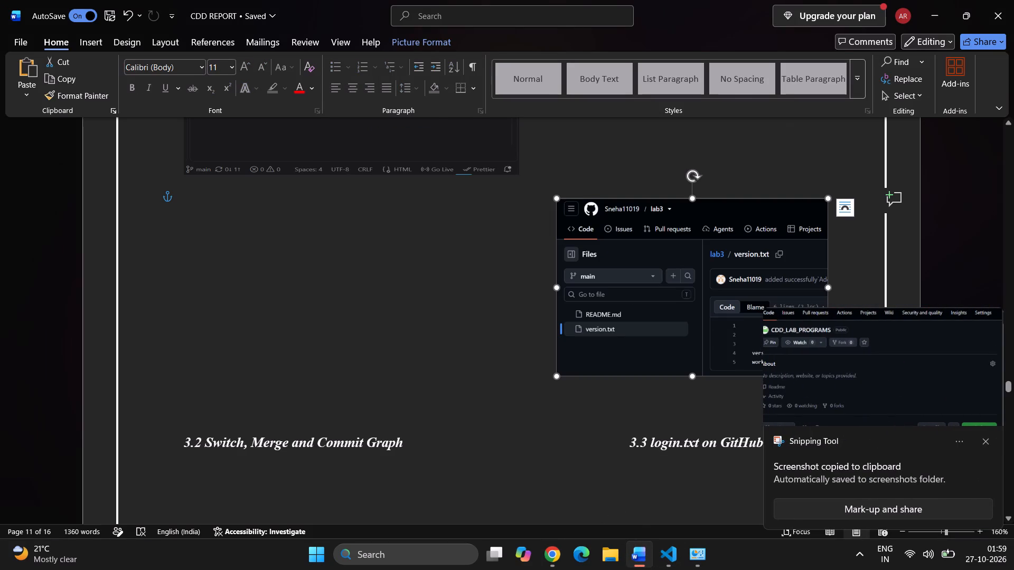
{"action": "key", "text": "Delete"}
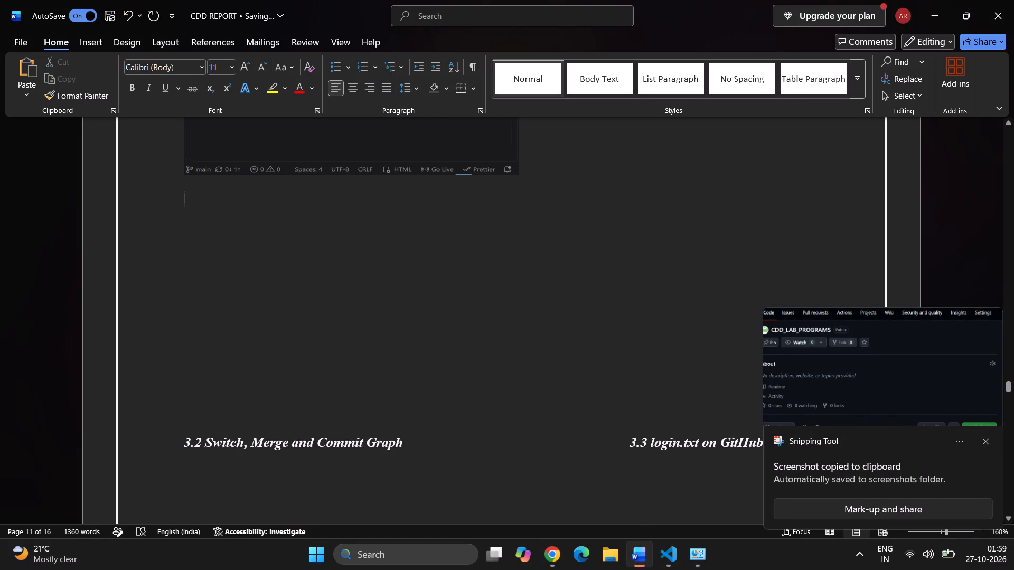
{"action": "key", "text": "ctrl+v"}
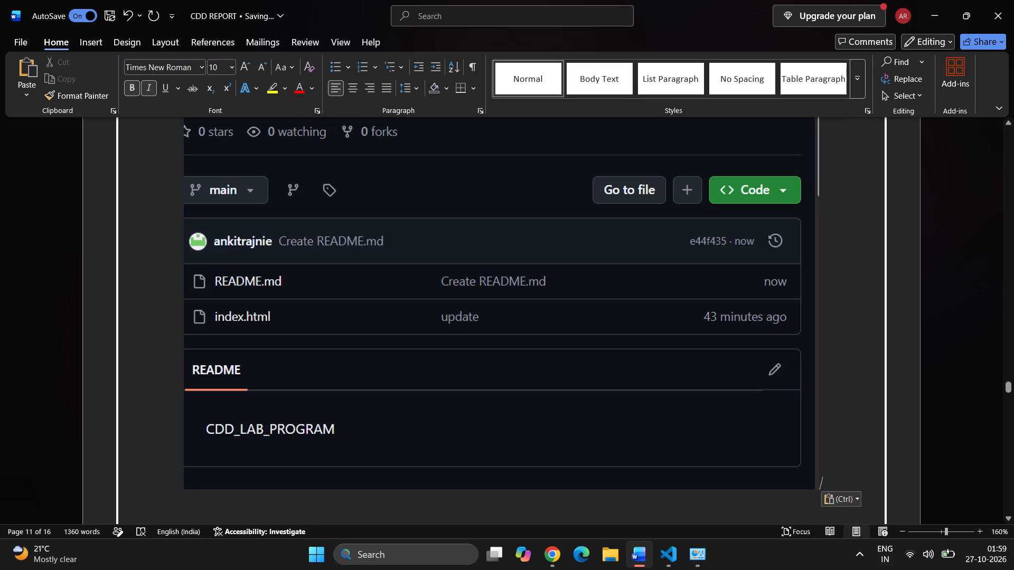
Shrink the pasted repository screenshot in height and width so it fits in the space beside the terminal screenshot.
{"action": "left_click", "coordinate": [624, 339]}
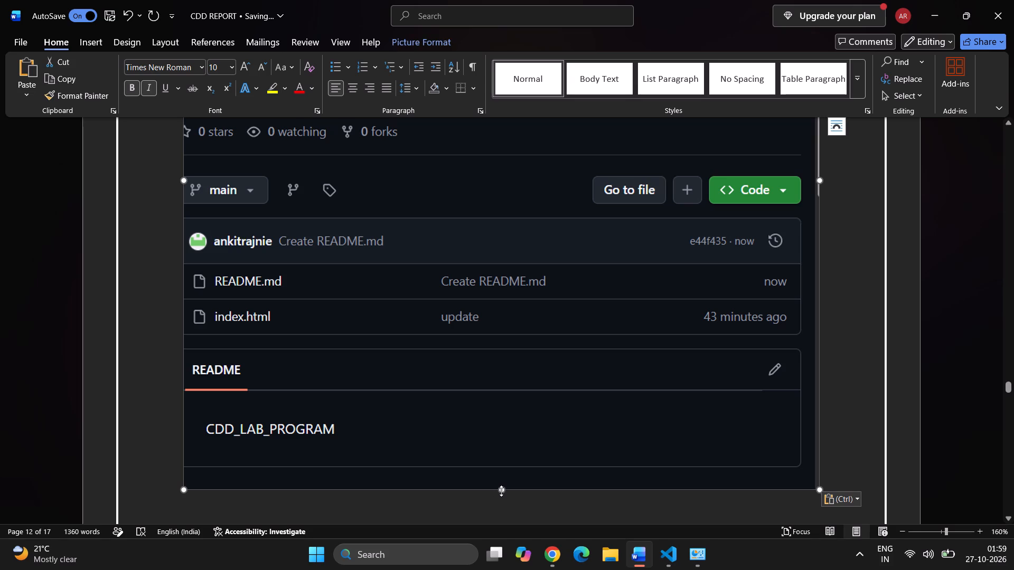
{"action": "left_click_drag", "start_coordinate": [501, 491], "coordinate": [401, 336]}
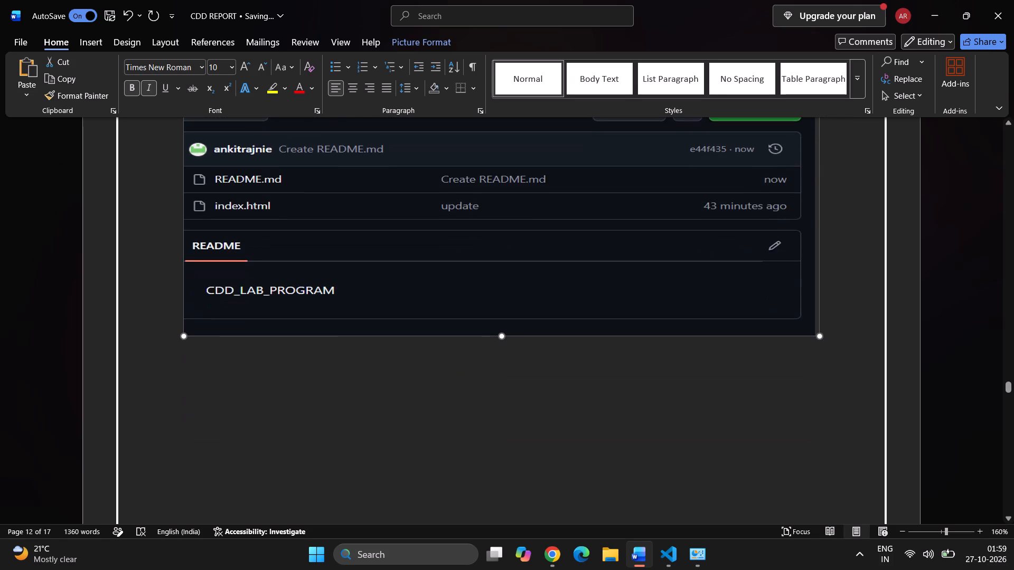
{"action": "left_click_drag", "start_coordinate": [401, 336], "coordinate": [343, 177]}
{"action": "scroll", "coordinate": [343, 177], "scroll_direction": "right", "scroll_amount": 1}
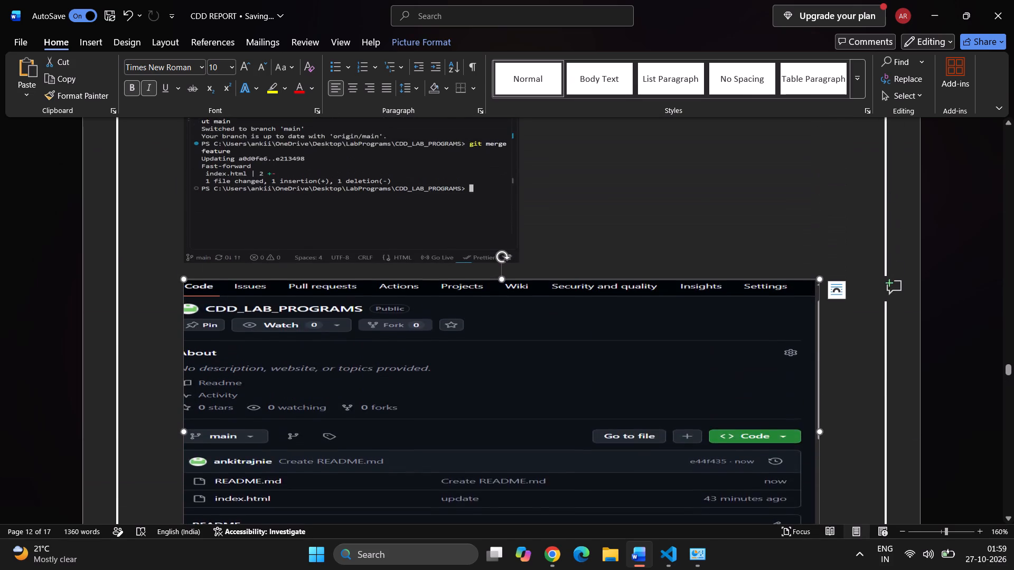
{"action": "scroll", "coordinate": [343, 177], "scroll_direction": "right", "scroll_amount": 1}
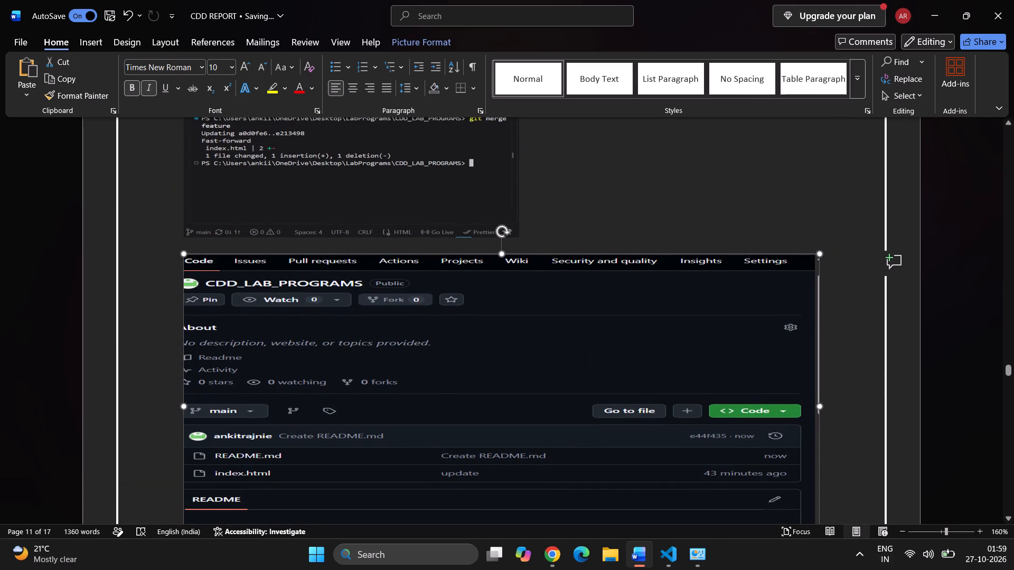
{"action": "left_click_drag", "start_coordinate": [820, 407], "coordinate": [622, 438]}
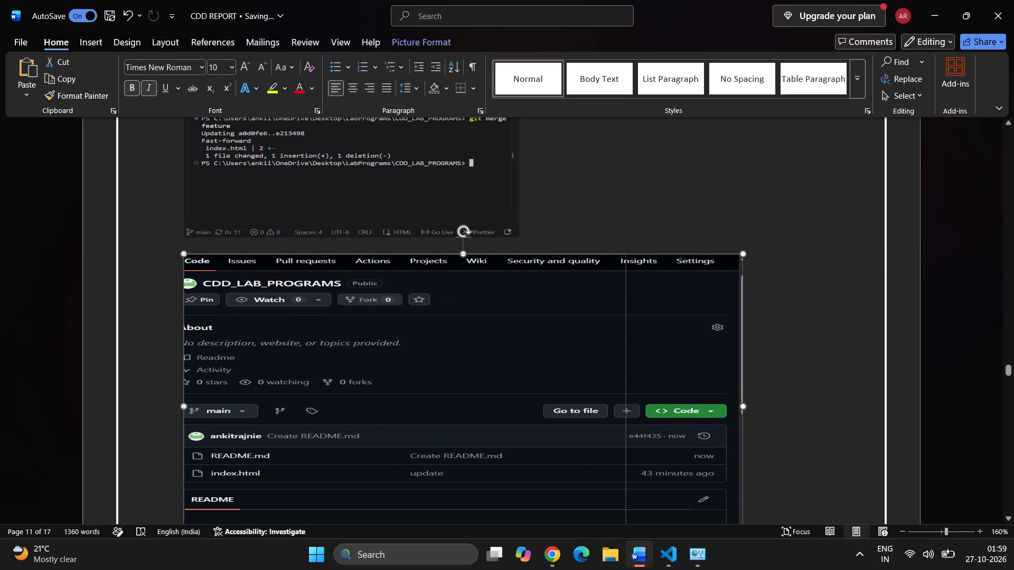
{"action": "left_click_drag", "start_coordinate": [622, 438], "coordinate": [516, 447]}
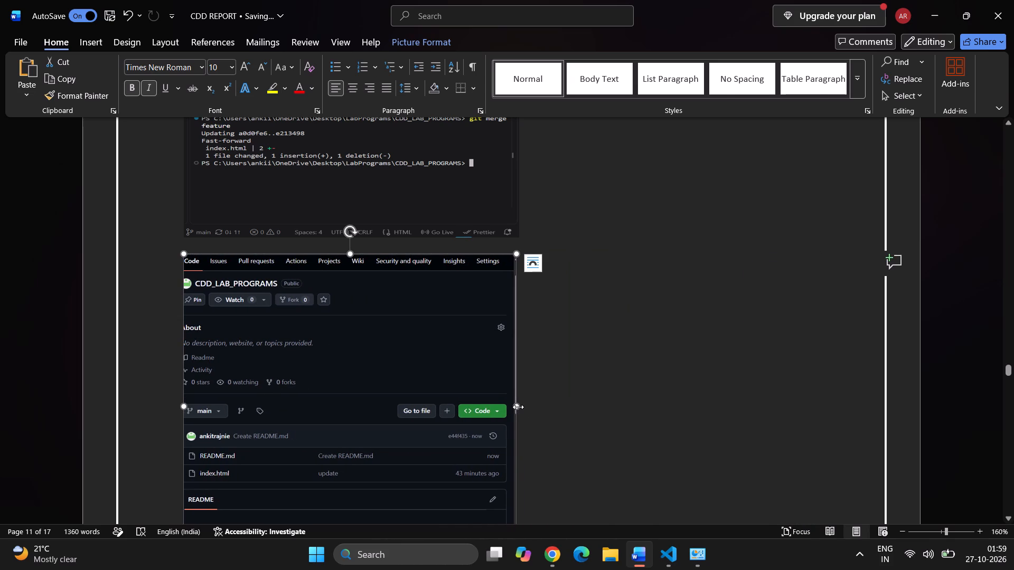
{"action": "left_click_drag", "start_coordinate": [518, 407], "coordinate": [382, 413]}
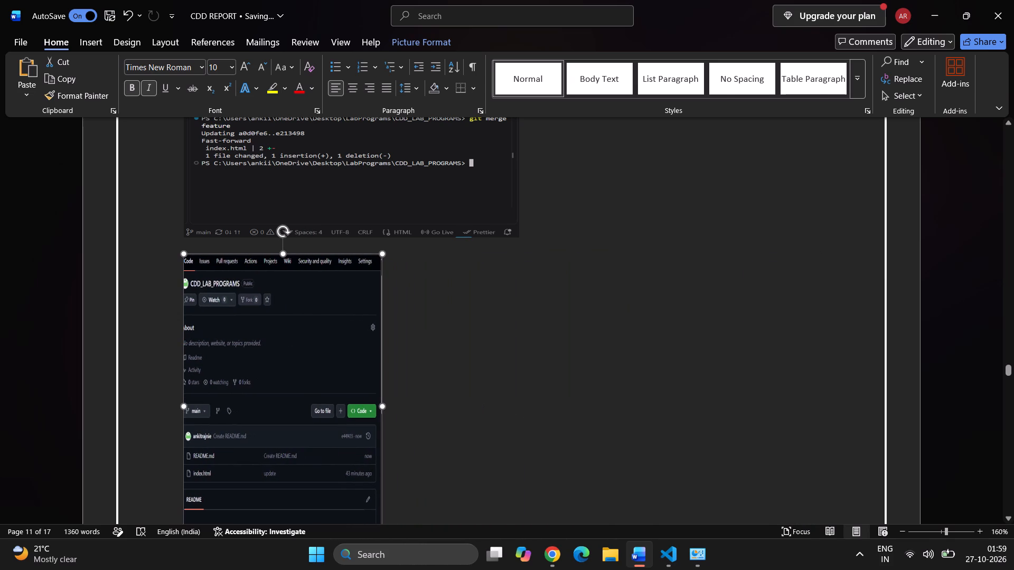
{"action": "left_click_drag", "start_coordinate": [382, 413], "coordinate": [447, 407]}
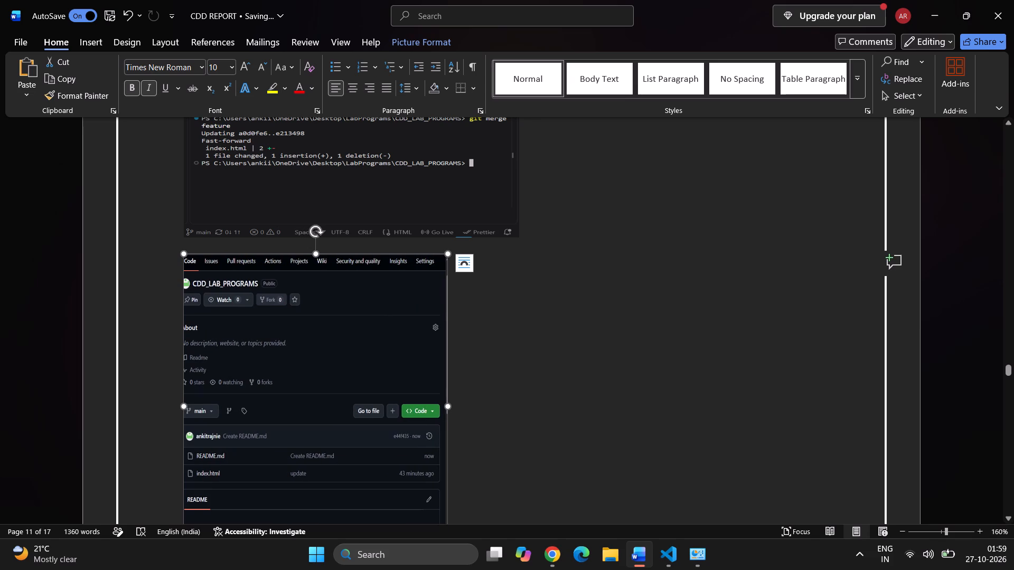
Move the repository screenshot up onto the same line as the terminal screenshot, directly after it.
{"action": "left_click_drag", "start_coordinate": [403, 371], "coordinate": [517, 331]}
{"action": "left_click_drag", "start_coordinate": [432, 317], "coordinate": [574, 242]}
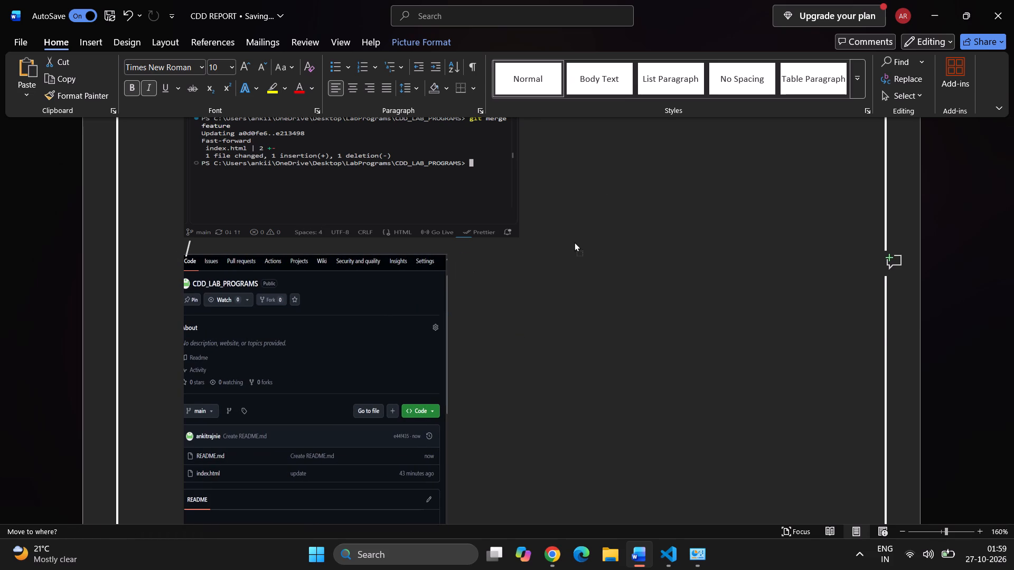
{"action": "left_click_drag", "start_coordinate": [574, 242], "coordinate": [673, 164]}
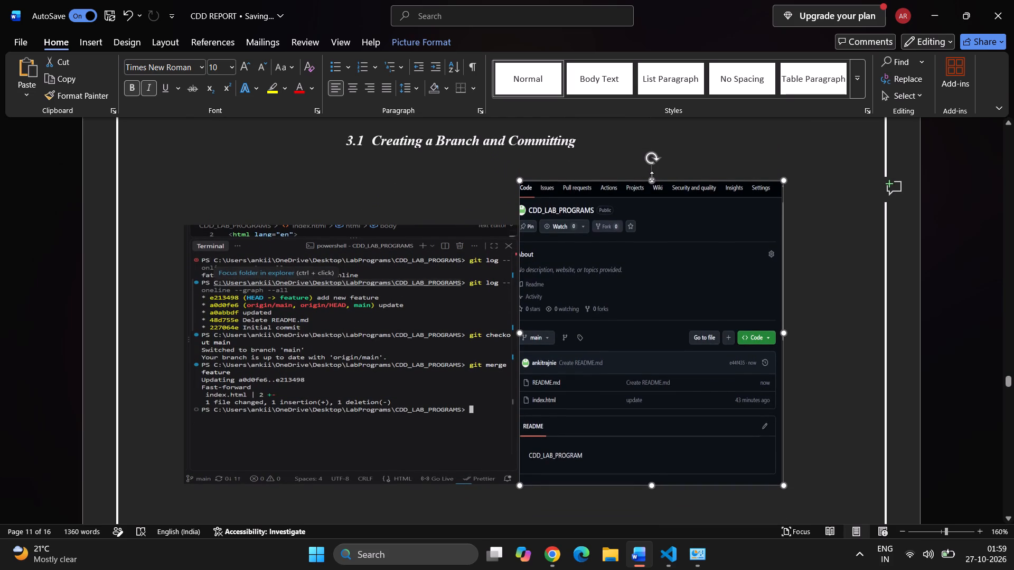
Reduce the repository screenshot's height to match the terminal screenshot next to it.
{"action": "left_click_drag", "start_coordinate": [652, 181], "coordinate": [656, 218]}
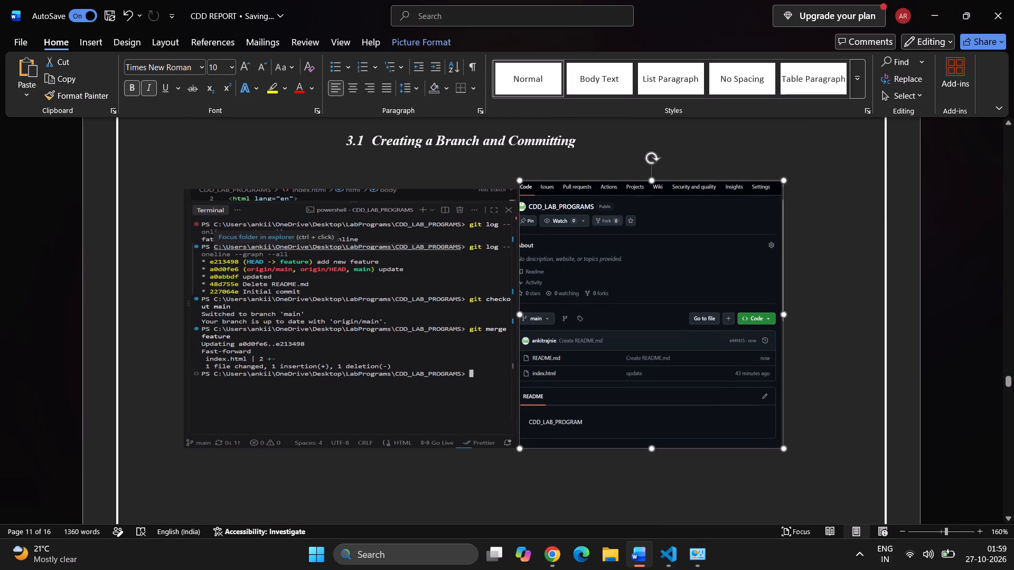
{"action": "left_click_drag", "start_coordinate": [656, 218], "coordinate": [660, 225]}
{"action": "left_click", "coordinate": [660, 225]}
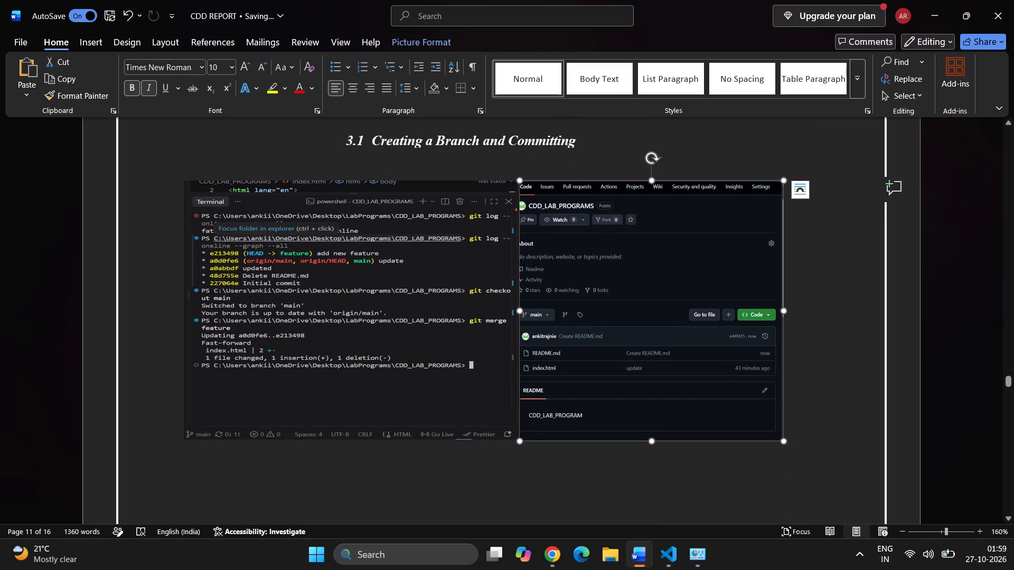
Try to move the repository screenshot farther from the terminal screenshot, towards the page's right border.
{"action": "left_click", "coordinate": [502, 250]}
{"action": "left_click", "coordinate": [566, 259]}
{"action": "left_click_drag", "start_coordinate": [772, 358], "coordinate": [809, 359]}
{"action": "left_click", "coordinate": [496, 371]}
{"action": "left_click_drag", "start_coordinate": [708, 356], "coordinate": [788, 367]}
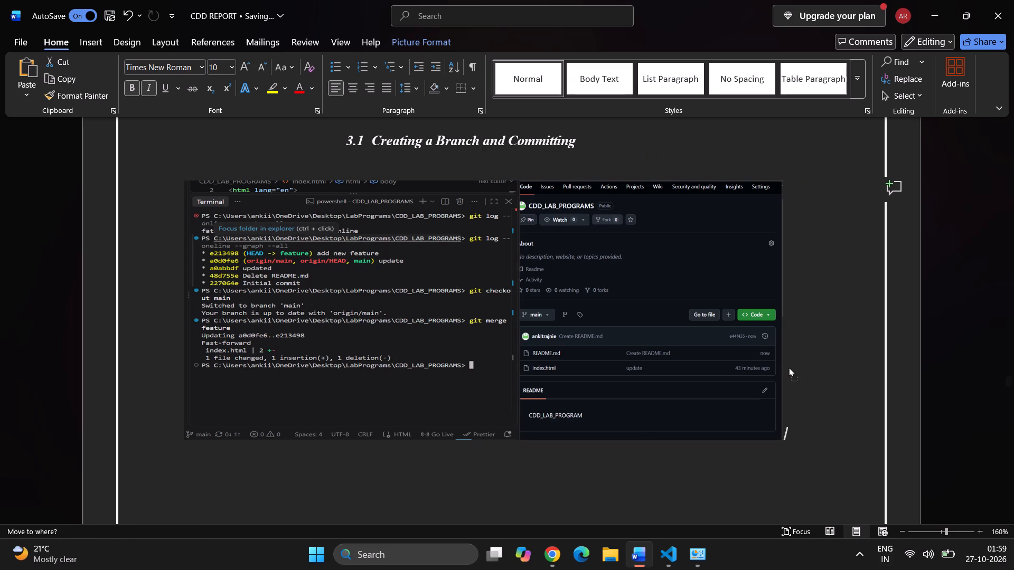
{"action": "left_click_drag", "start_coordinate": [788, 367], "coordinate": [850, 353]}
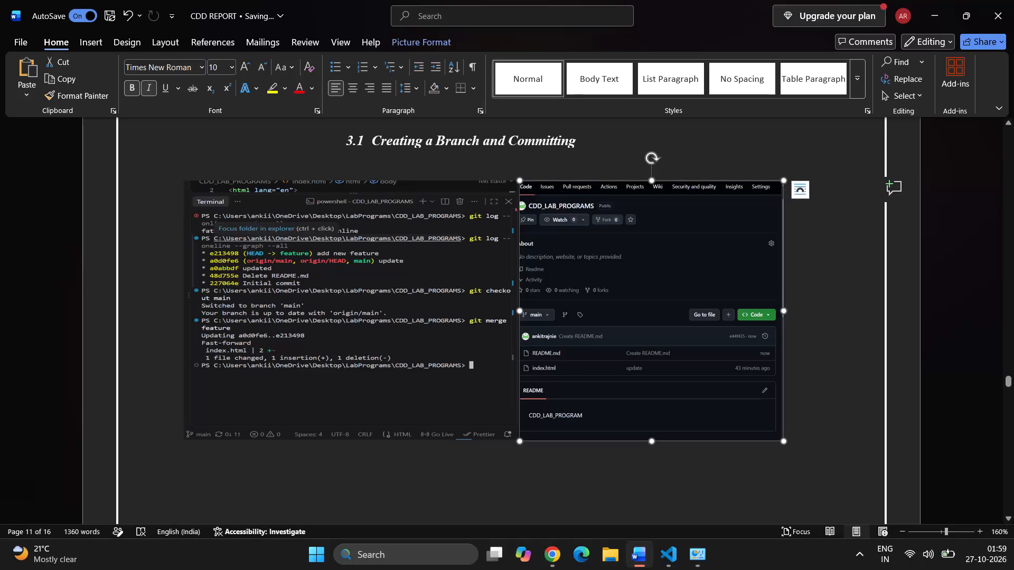
Justify the line holding the terminal and repository screenshots, then deselect the picture.
{"action": "left_click", "coordinate": [739, 328]}
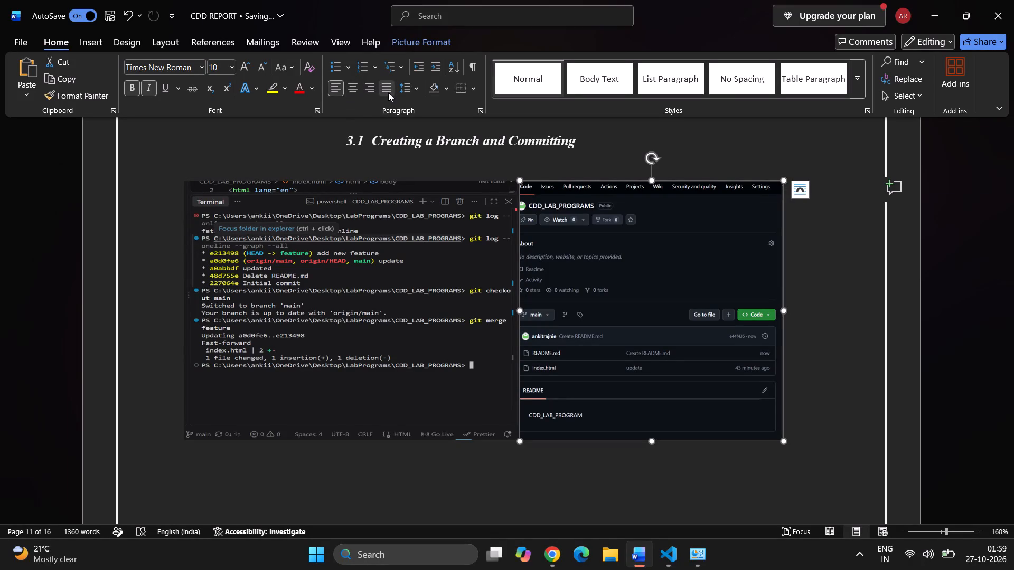
{"action": "left_click", "coordinate": [388, 92]}
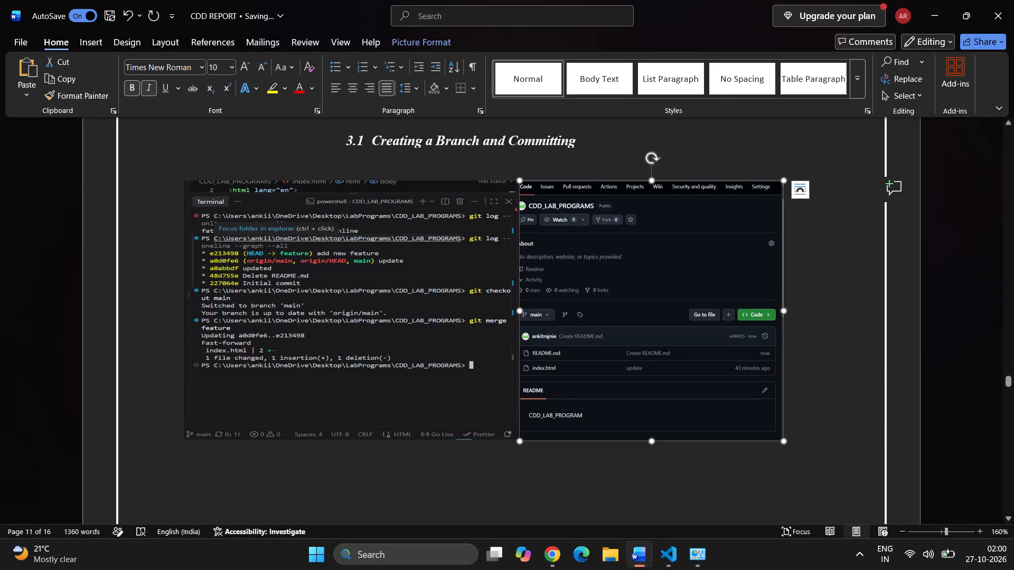
{"action": "left_click", "coordinate": [721, 140]}
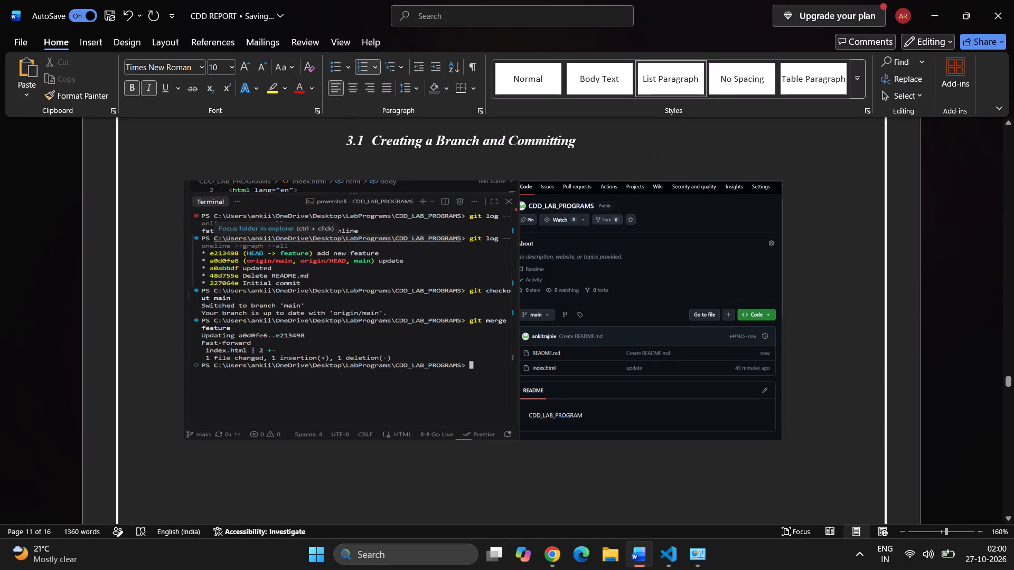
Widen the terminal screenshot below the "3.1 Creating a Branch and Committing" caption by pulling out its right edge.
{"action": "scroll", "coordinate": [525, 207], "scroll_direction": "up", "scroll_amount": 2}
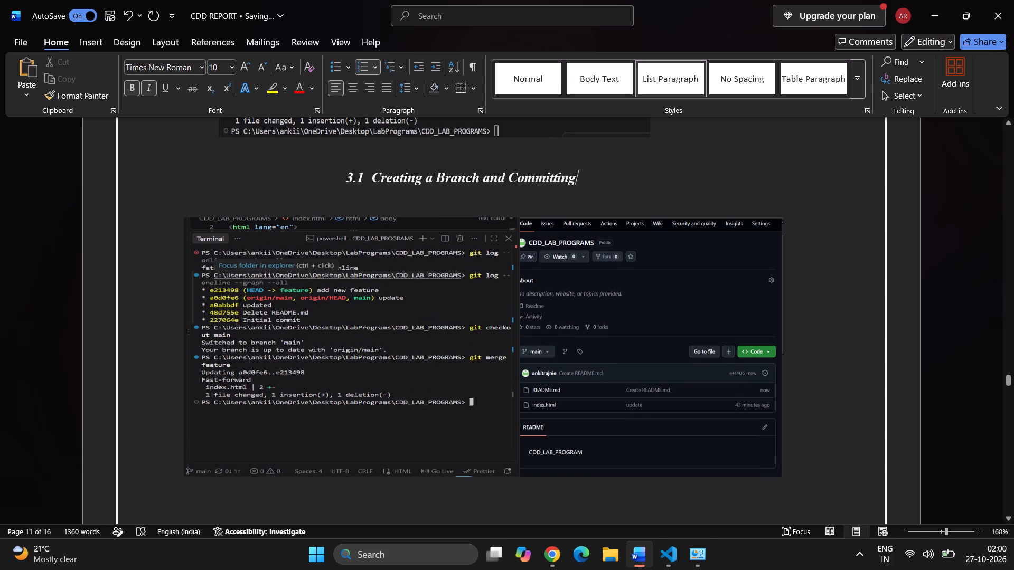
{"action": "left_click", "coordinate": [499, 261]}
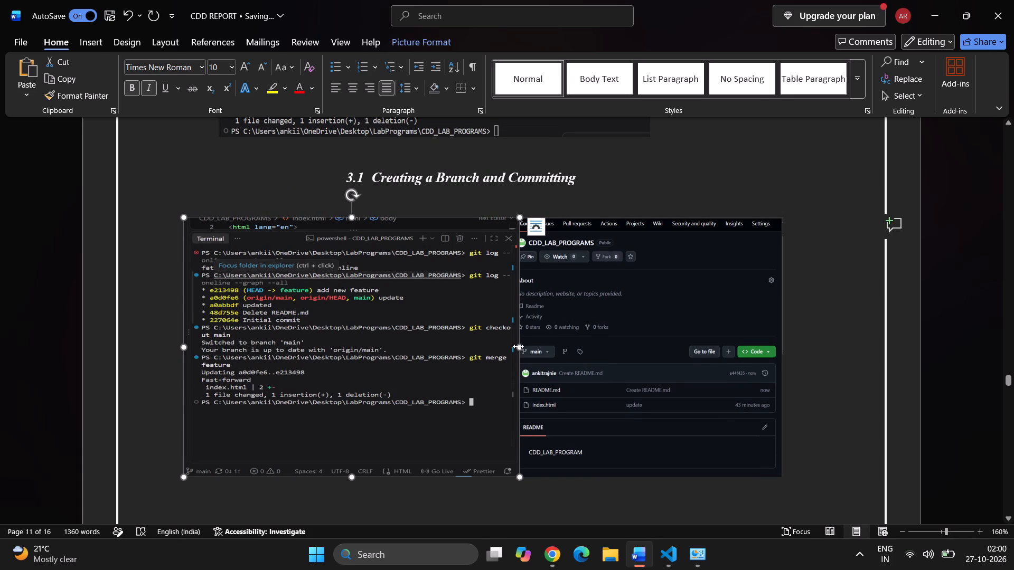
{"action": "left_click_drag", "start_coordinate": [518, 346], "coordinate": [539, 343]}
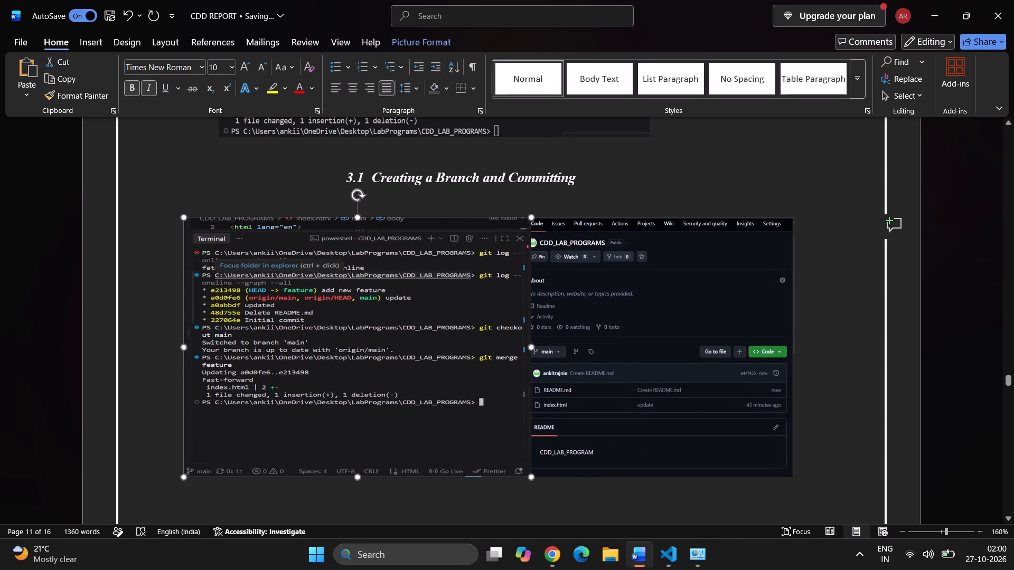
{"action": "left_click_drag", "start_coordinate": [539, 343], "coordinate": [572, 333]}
Widen the repository screenshot so it is about as wide as the enlarged terminal screenshot above it.
{"action": "scroll", "coordinate": [572, 333], "scroll_direction": "down", "scroll_amount": 1}
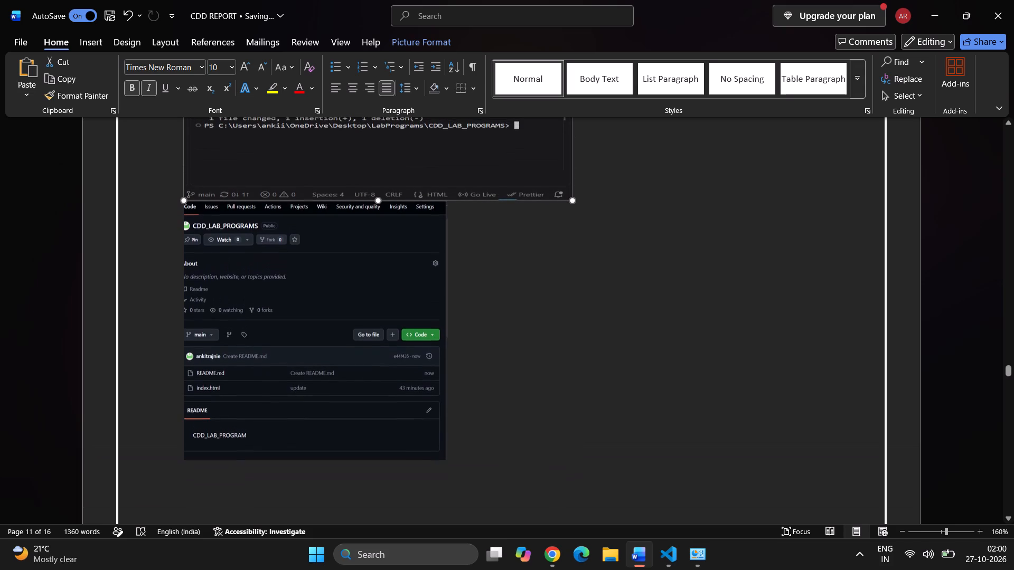
{"action": "scroll", "coordinate": [572, 333], "scroll_direction": "down", "scroll_amount": 1}
{"action": "left_click", "coordinate": [426, 324]}
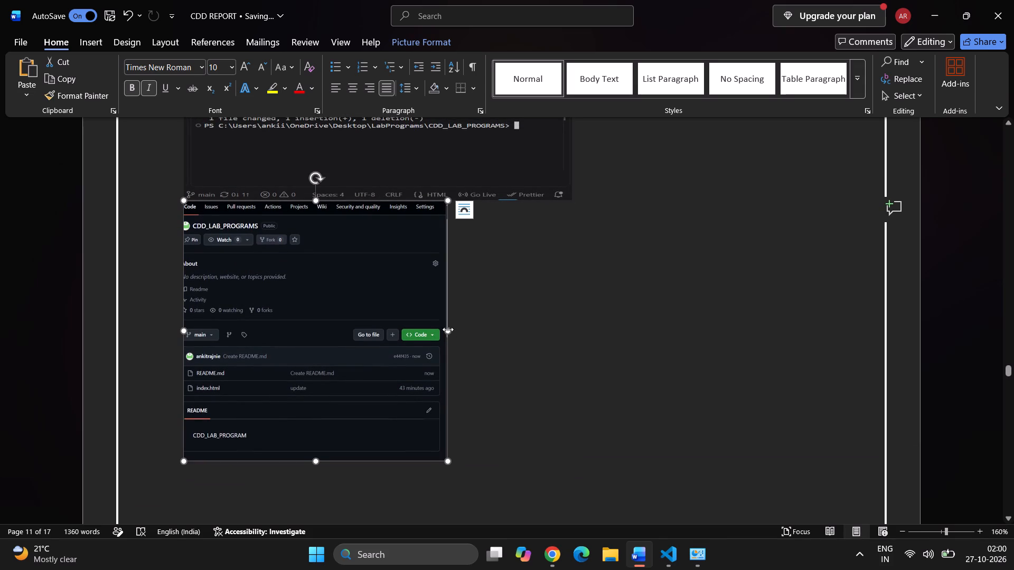
{"action": "left_click_drag", "start_coordinate": [447, 329], "coordinate": [579, 353]}
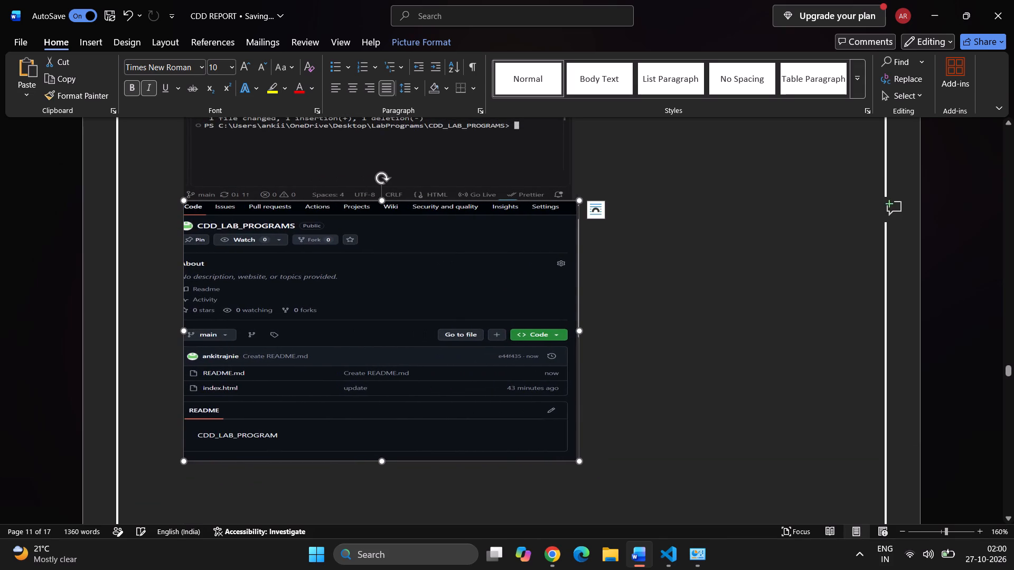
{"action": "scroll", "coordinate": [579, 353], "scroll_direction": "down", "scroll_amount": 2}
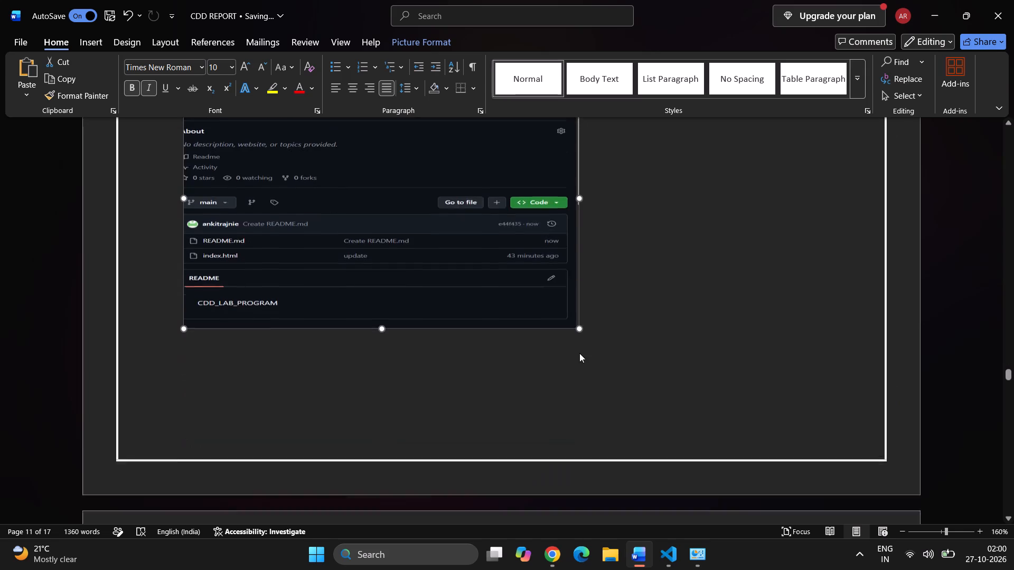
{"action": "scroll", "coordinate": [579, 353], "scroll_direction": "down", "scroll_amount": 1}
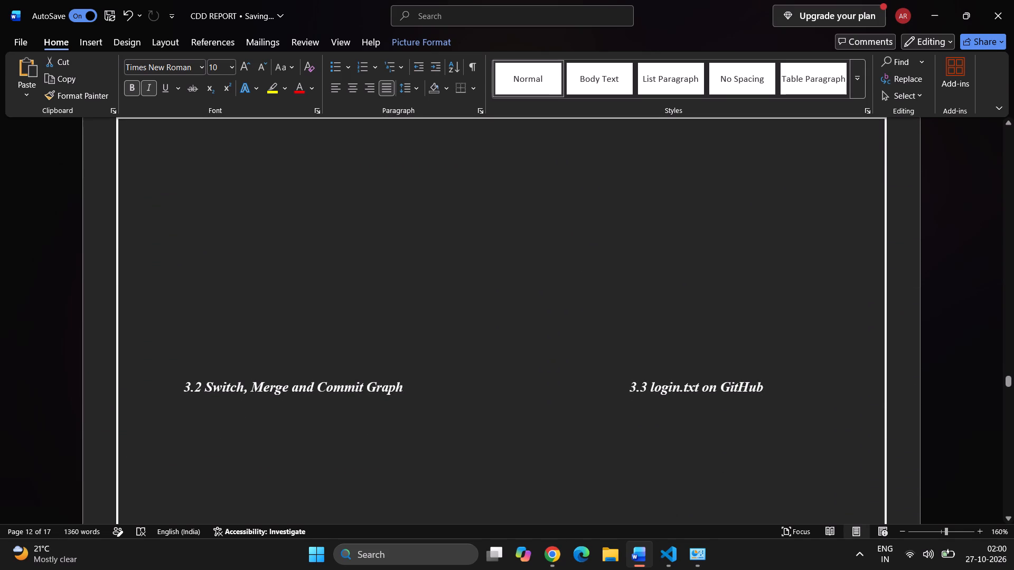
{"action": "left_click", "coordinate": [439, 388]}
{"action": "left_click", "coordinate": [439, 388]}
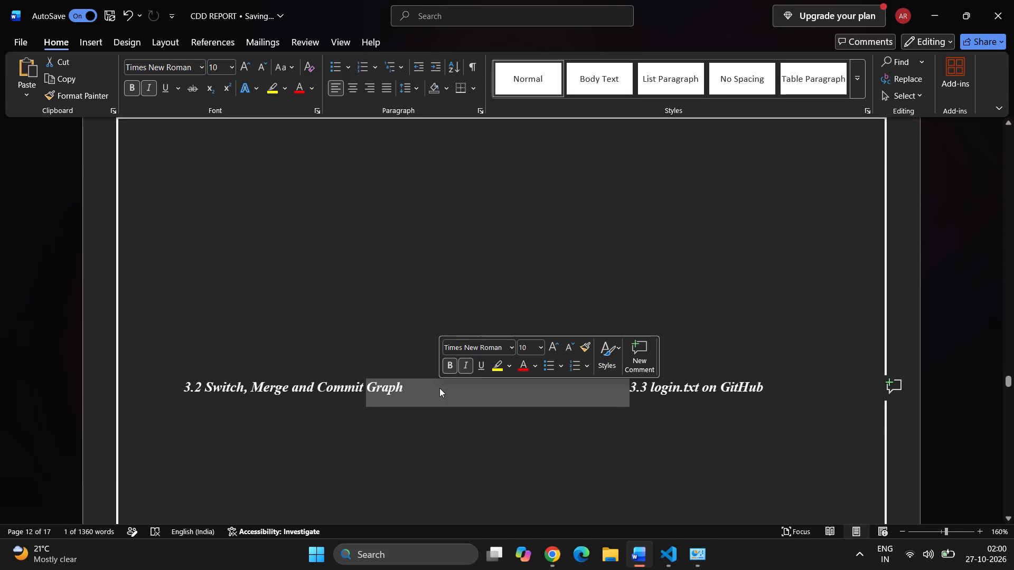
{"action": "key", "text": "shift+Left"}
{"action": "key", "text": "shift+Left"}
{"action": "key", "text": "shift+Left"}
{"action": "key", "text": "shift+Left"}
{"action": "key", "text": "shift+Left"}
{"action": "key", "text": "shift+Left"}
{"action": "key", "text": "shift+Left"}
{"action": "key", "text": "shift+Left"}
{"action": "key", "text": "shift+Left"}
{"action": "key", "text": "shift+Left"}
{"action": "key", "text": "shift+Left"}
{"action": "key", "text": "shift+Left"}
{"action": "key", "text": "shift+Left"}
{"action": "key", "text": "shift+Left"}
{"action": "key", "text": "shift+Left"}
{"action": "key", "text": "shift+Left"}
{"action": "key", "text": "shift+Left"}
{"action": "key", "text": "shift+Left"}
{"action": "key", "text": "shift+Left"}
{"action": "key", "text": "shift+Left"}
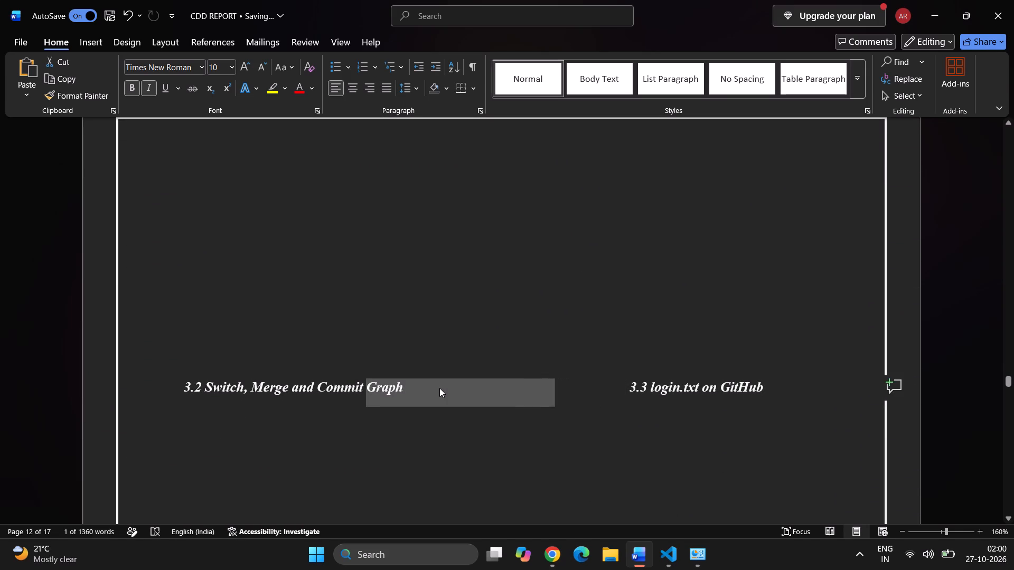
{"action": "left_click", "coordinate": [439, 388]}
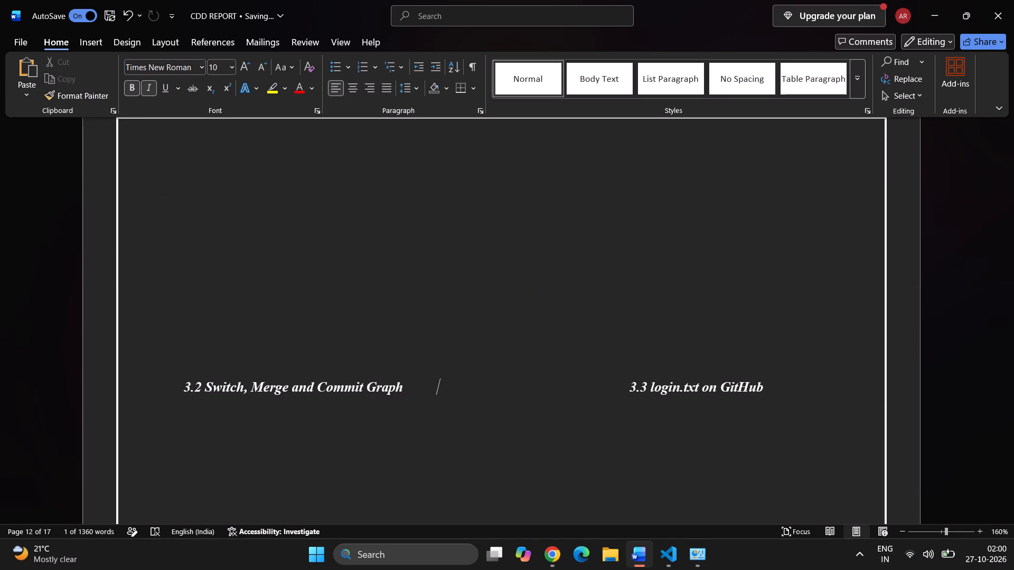
Copy the caption text "3.2 Switch, Merge and Commit Graph".
{"action": "left_click", "coordinate": [400, 383]}
{"action": "key", "text": "Right"}
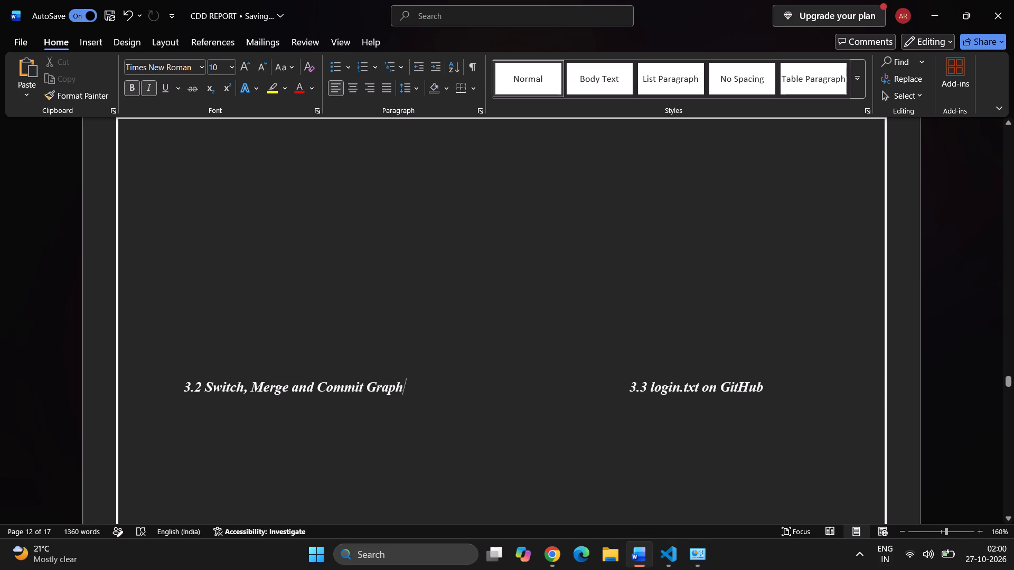
{"action": "key", "text": "shift+Left"}
{"action": "key", "text": "shift+Left"}
{"action": "key", "text": "shift+Left"}
{"action": "key", "text": "shift+Left"}
{"action": "key", "text": "shift+Left"}
{"action": "key", "text": "shift+Left"}
{"action": "key", "text": "shift+Left"}
{"action": "key", "text": "shift+Left"}
{"action": "key", "text": "shift+Left"}
{"action": "key", "text": "shift+Left"}
{"action": "key", "text": "shift+Left"}
{"action": "key", "text": "shift+Left"}
{"action": "key", "text": "shift+Left"}
{"action": "key", "text": "shift+Left"}
{"action": "key", "text": "shift+Left"}
{"action": "key", "text": "shift+Left"}
{"action": "key", "text": "shift+Left"}
{"action": "key", "text": "shift+Left"}
{"action": "key", "text": "shift+Left"}
{"action": "key", "text": "shift+Left"}
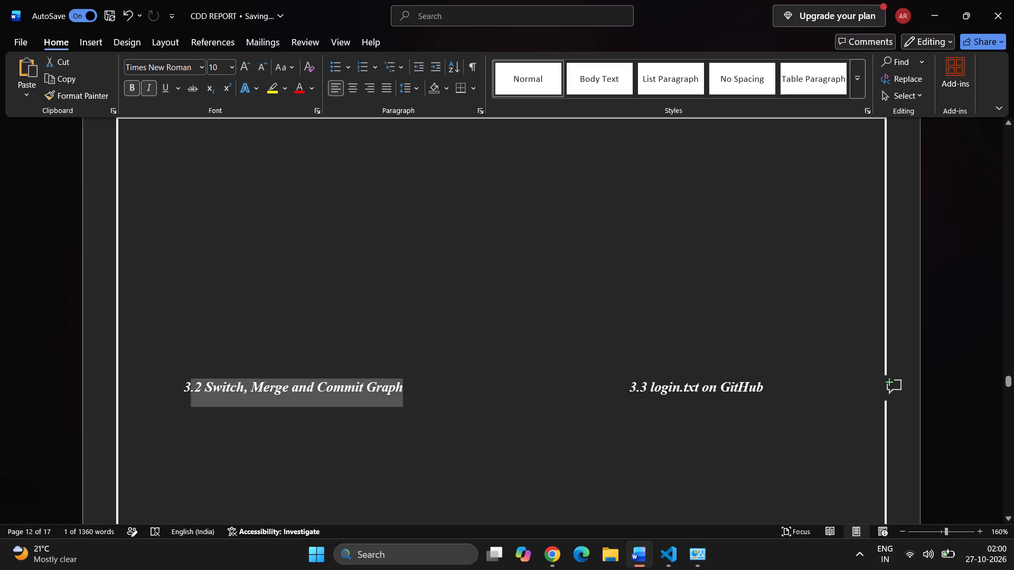
{"action": "key", "text": "shift+Left"}
{"action": "key", "text": "ctrl+c"}
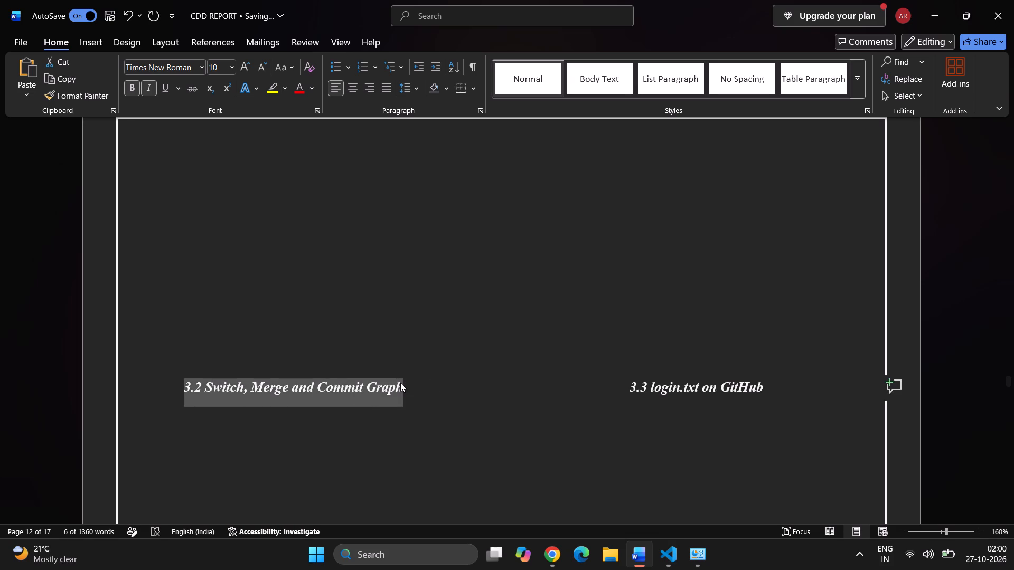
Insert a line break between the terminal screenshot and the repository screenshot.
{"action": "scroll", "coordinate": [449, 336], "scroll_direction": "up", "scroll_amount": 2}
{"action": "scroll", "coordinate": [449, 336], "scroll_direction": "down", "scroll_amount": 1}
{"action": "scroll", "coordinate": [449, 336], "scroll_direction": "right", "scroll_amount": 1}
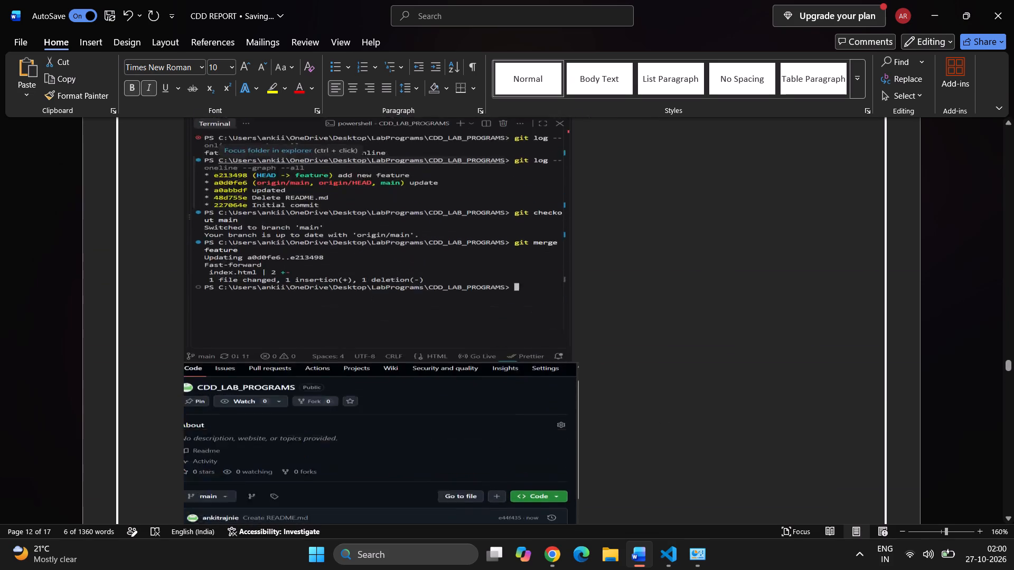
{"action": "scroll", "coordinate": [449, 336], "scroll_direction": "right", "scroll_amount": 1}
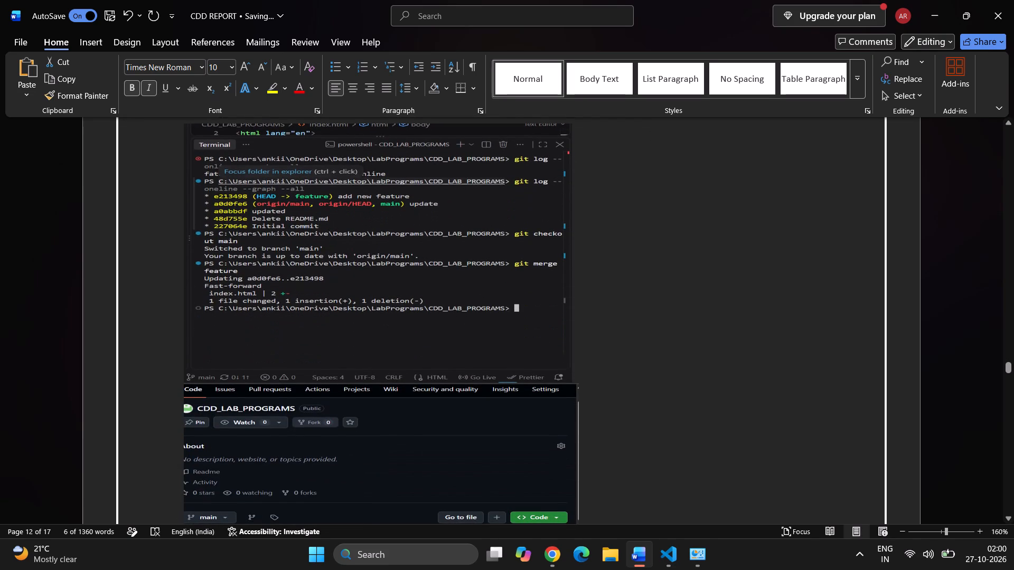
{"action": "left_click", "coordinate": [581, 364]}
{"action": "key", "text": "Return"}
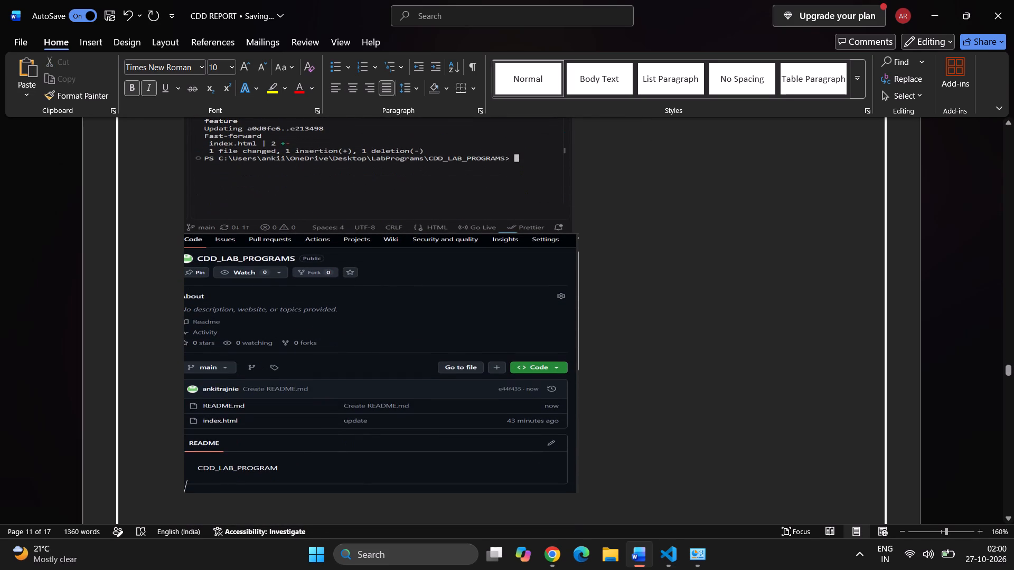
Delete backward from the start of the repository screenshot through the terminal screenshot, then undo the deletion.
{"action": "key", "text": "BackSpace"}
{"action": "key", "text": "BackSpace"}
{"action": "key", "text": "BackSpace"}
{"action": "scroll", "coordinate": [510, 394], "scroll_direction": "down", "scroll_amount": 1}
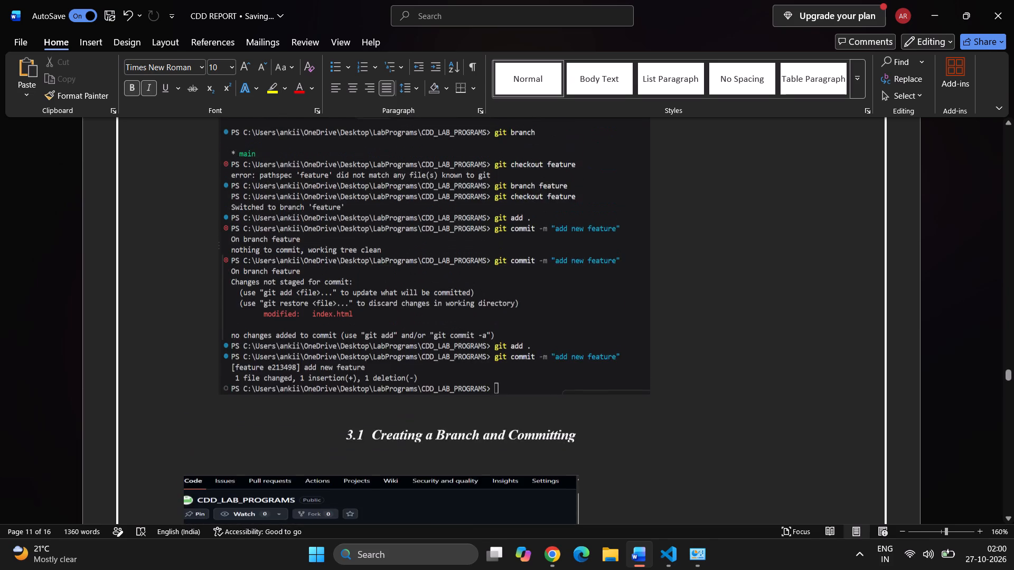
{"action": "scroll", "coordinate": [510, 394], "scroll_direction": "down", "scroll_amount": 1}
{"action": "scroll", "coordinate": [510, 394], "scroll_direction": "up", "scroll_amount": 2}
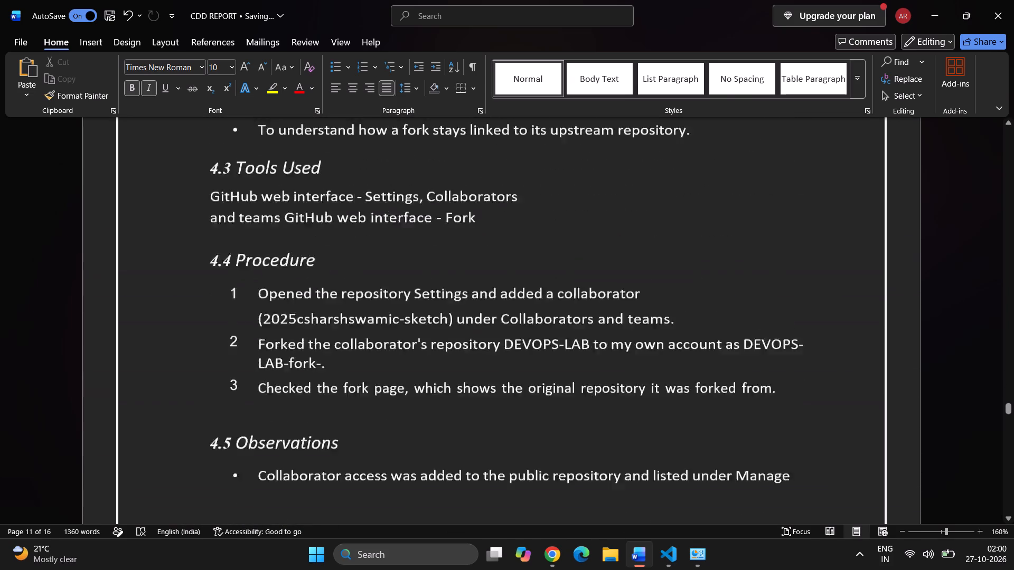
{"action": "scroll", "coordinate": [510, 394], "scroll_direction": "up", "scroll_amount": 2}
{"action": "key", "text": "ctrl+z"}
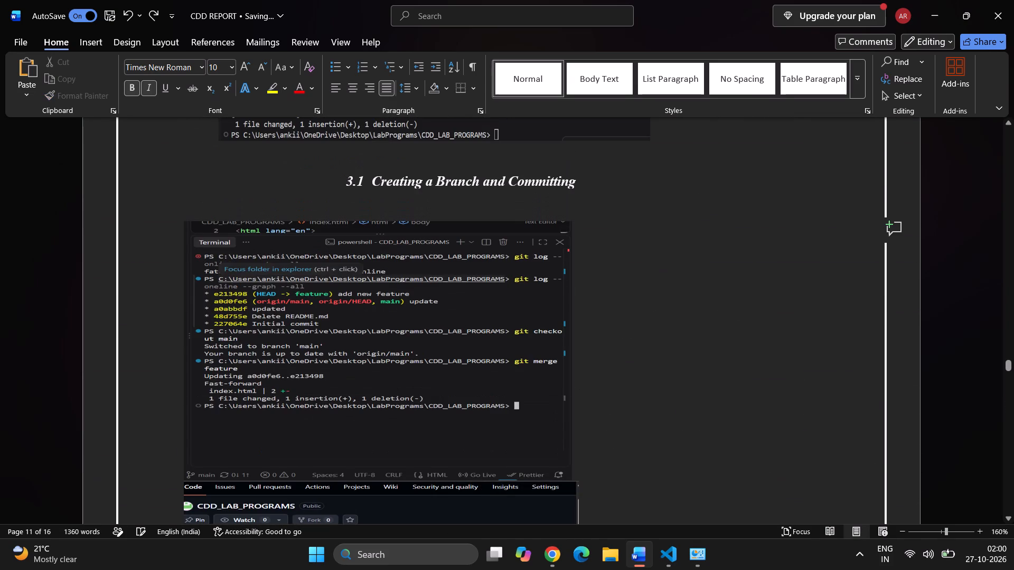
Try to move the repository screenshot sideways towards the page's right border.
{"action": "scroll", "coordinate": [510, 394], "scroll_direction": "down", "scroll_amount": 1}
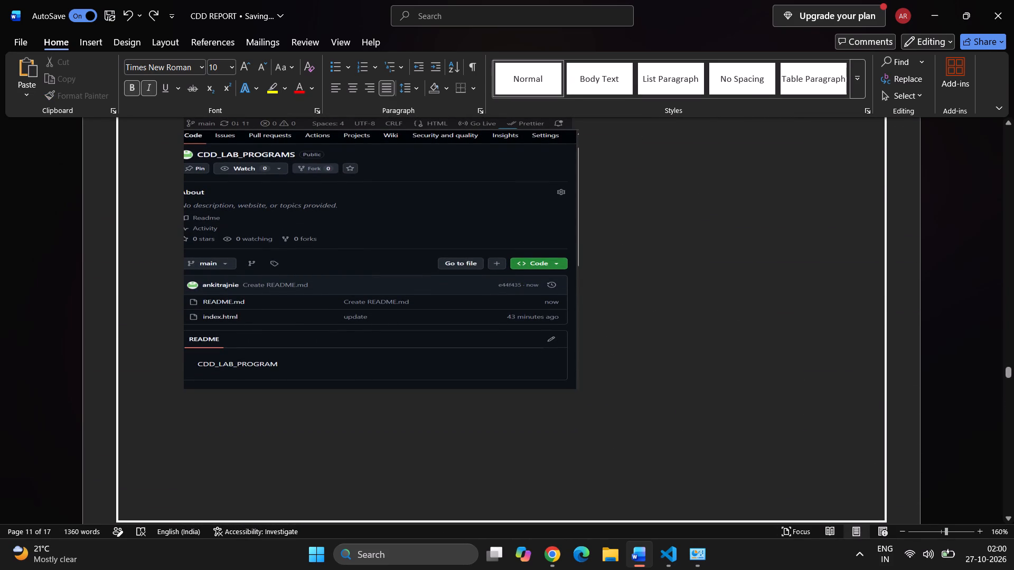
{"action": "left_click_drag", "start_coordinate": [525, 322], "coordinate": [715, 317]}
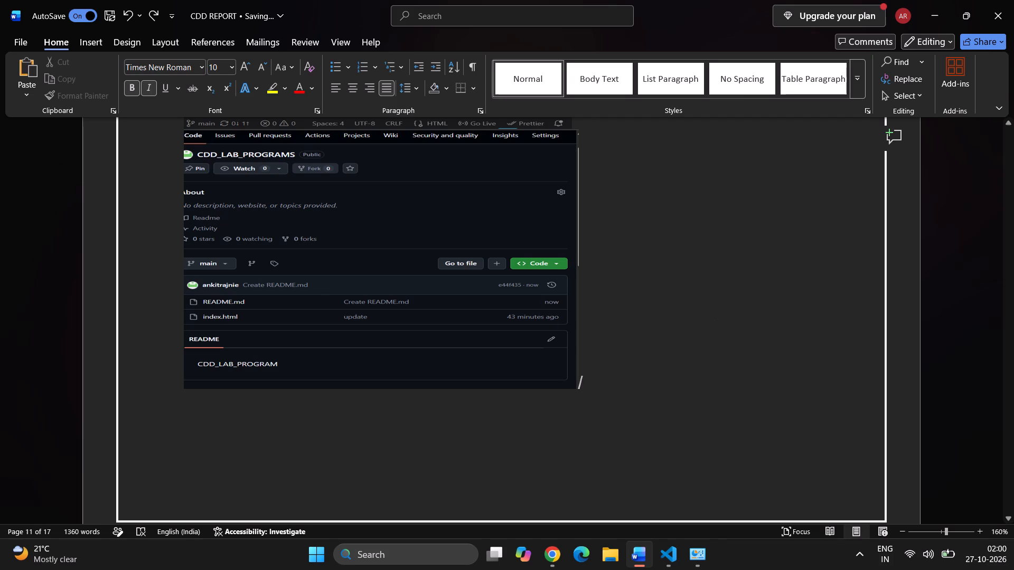
Narrow the terminal screenshot from its right edge to free space beside it on the page.
{"action": "scroll", "coordinate": [715, 317], "scroll_direction": "up", "scroll_amount": 1}
{"action": "left_click", "coordinate": [530, 278]}
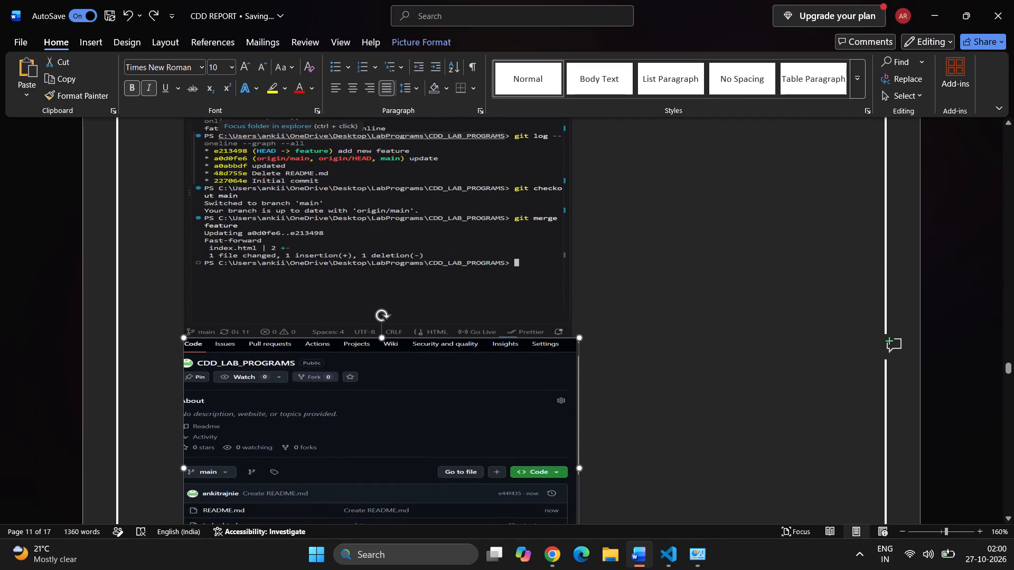
{"action": "left_click_drag", "start_coordinate": [576, 211], "coordinate": [574, 213]}
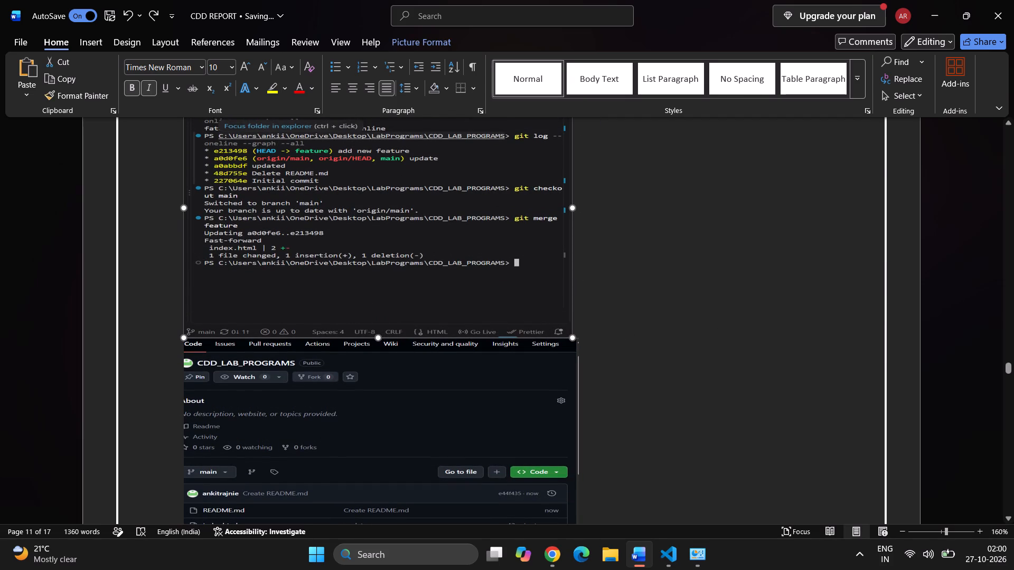
{"action": "left_click_drag", "start_coordinate": [574, 213], "coordinate": [512, 225]}
{"action": "left_click", "coordinate": [512, 225]}
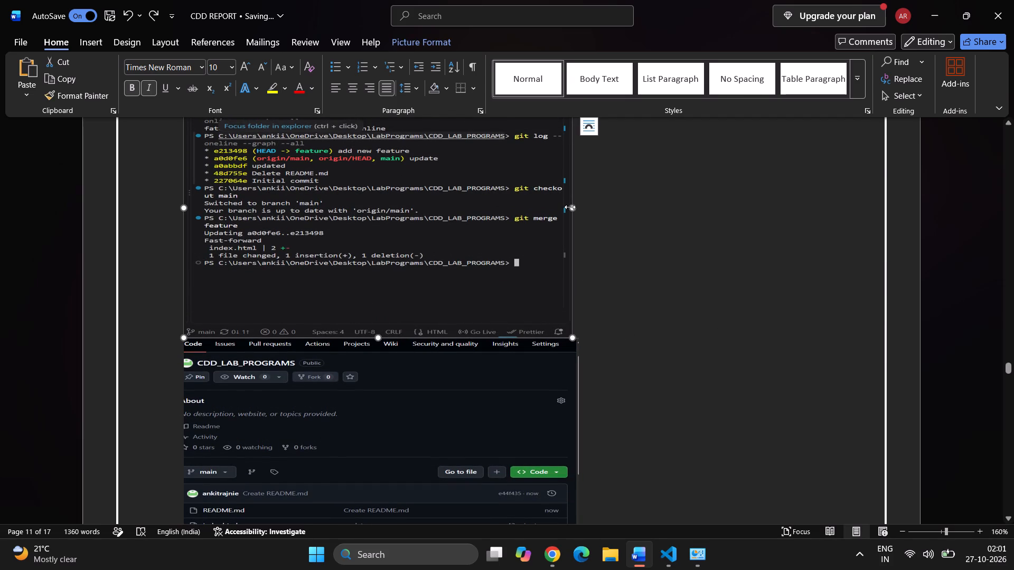
{"action": "left_click_drag", "start_coordinate": [571, 205], "coordinate": [463, 230]}
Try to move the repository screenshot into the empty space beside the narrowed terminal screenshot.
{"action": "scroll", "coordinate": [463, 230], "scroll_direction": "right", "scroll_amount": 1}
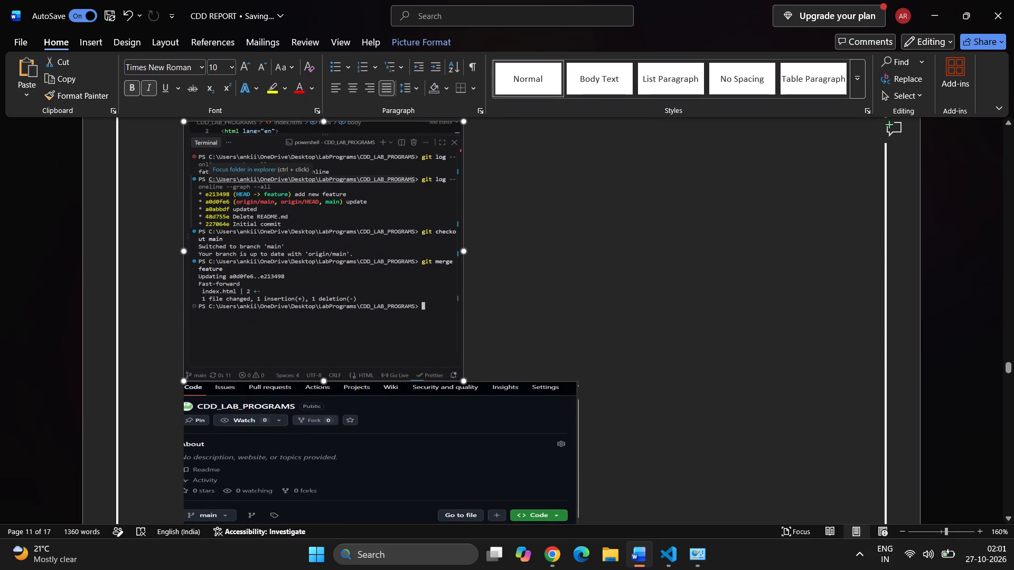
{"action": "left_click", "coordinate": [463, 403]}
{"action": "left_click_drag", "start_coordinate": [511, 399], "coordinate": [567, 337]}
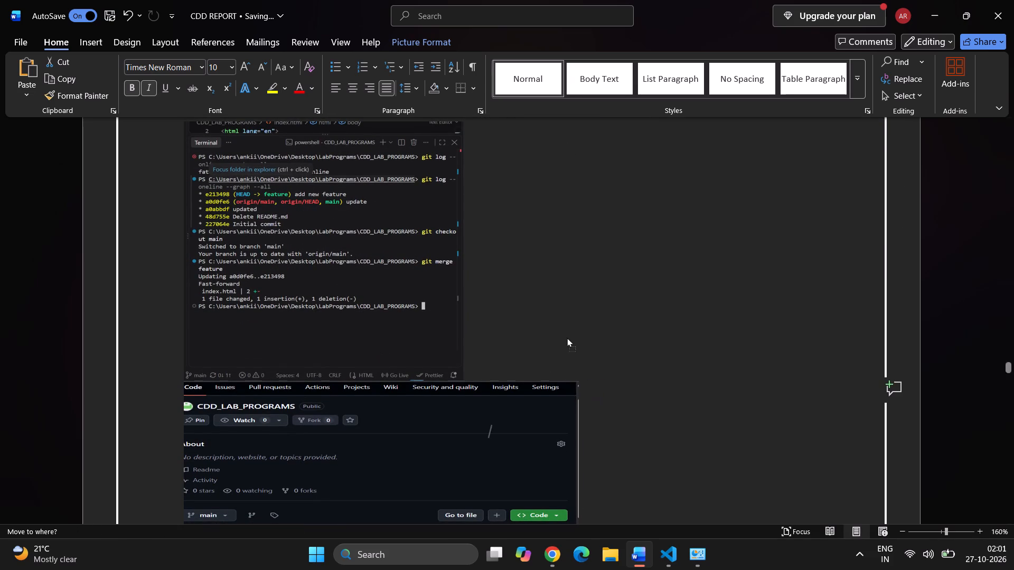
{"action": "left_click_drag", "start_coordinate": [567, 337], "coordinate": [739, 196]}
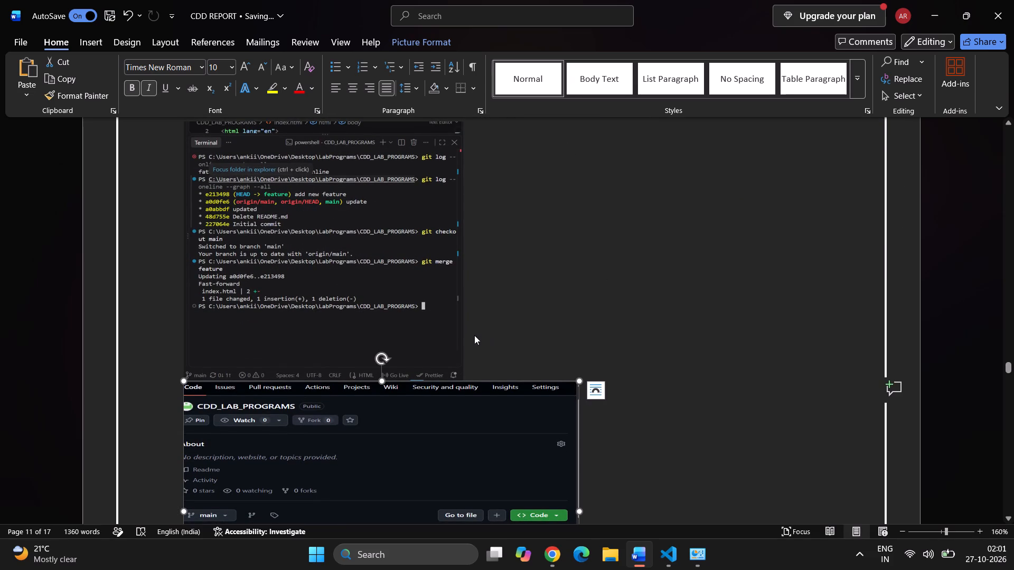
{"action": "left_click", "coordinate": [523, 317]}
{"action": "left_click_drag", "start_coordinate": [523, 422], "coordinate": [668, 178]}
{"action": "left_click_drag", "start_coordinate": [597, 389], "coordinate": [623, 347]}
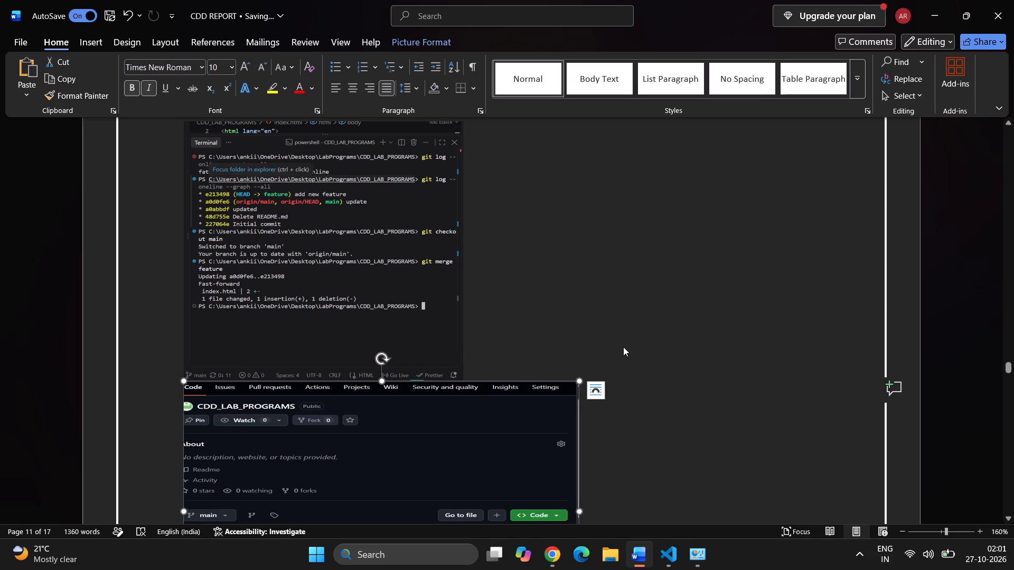
Left-align the paragraph holding the terminal and repository screenshots.
{"action": "left_click", "coordinate": [623, 347]}
{"action": "left_click", "coordinate": [336, 90]}
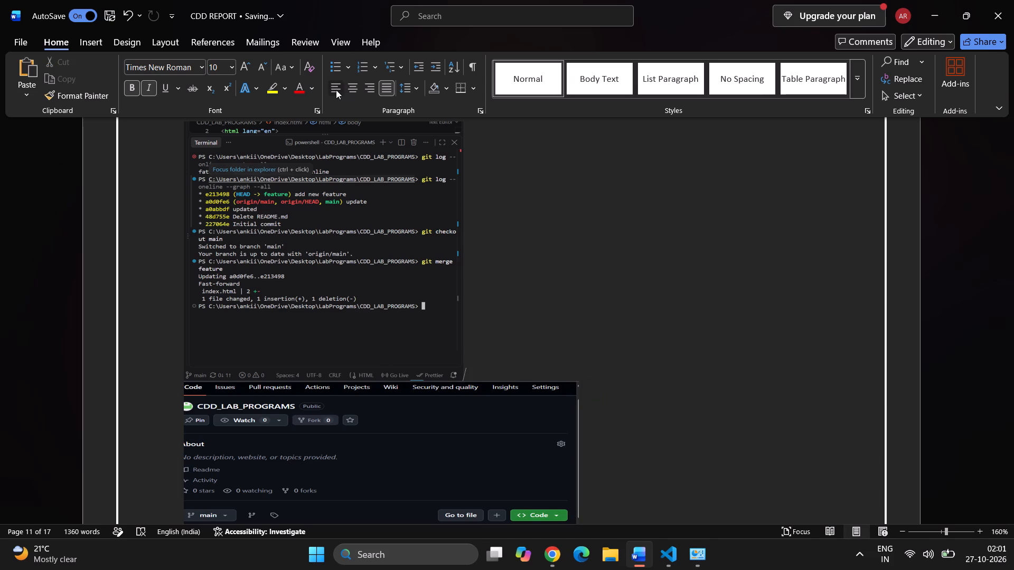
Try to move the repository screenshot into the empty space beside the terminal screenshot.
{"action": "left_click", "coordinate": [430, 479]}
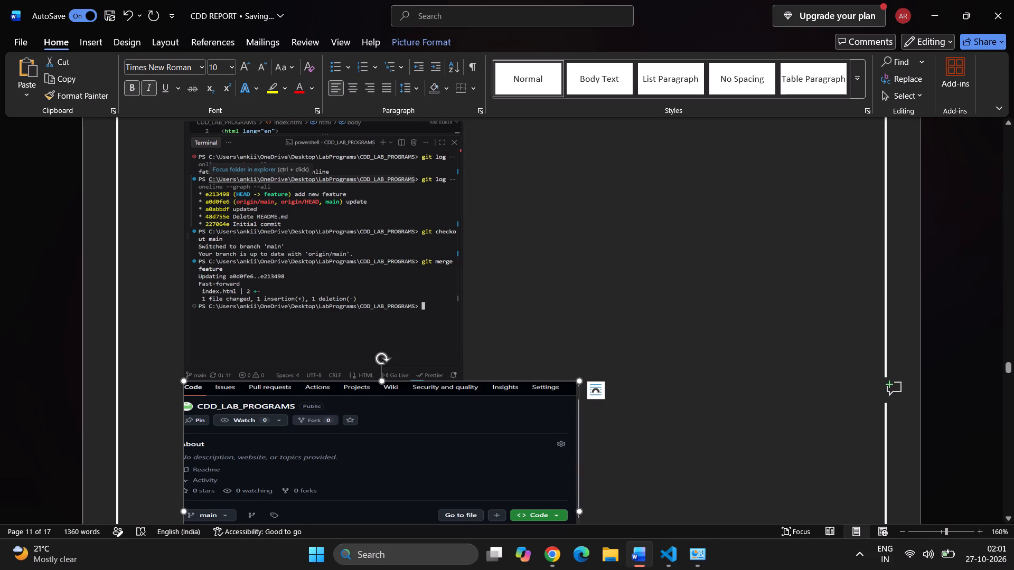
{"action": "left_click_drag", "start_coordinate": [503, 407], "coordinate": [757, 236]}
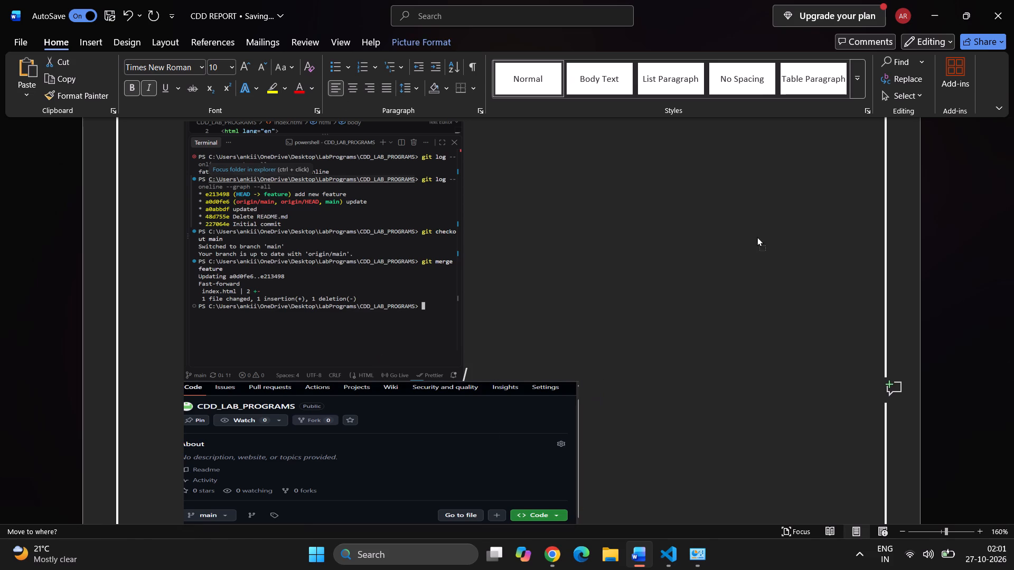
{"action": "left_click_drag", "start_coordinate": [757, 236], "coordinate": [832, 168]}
Narrow the repository screenshot until it fits on the same line beside the terminal screenshot.
{"action": "scroll", "coordinate": [637, 244], "scroll_direction": "down", "scroll_amount": 1}
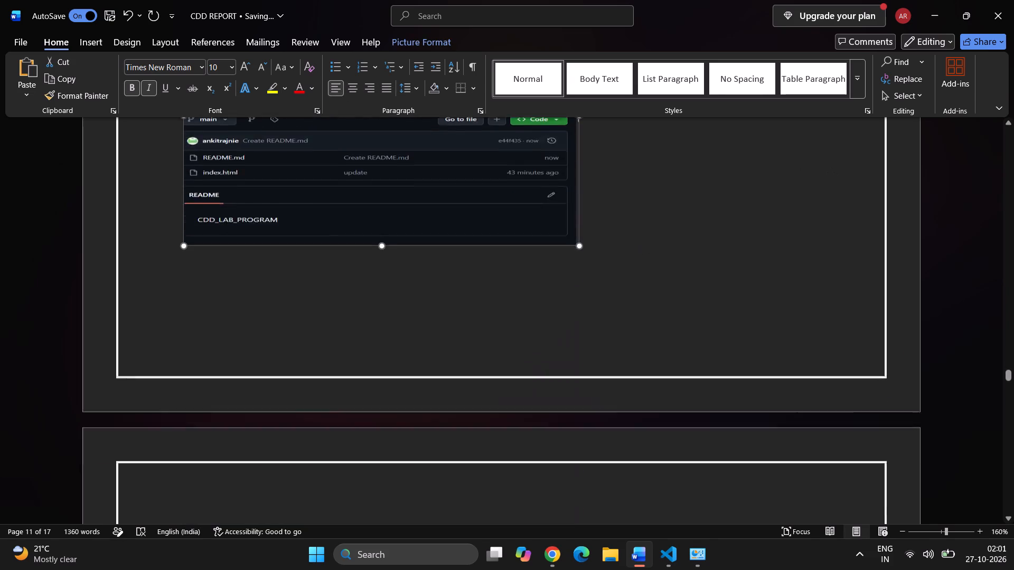
{"action": "scroll", "coordinate": [637, 244], "scroll_direction": "down", "scroll_amount": 1}
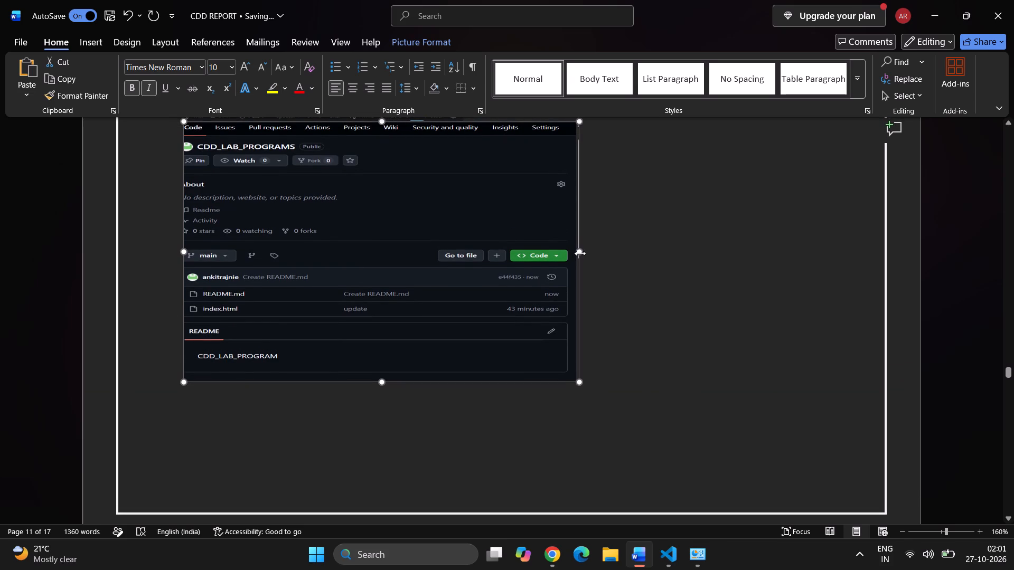
{"action": "left_click_drag", "start_coordinate": [580, 253], "coordinate": [459, 259]}
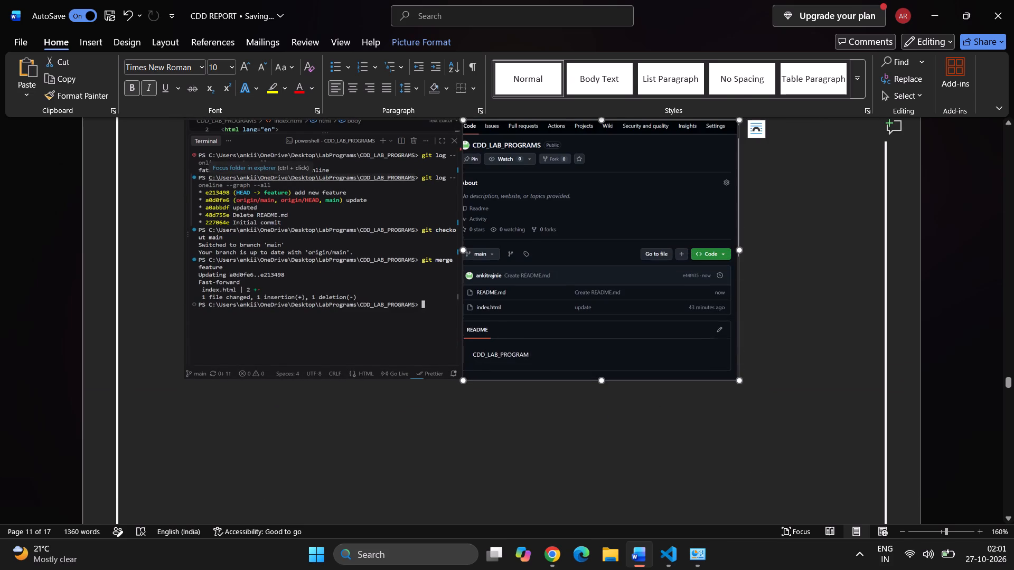
Widen the repository screenshot to use more of the free space towards the page border.
{"action": "scroll", "coordinate": [459, 259], "scroll_direction": "up", "scroll_amount": 1}
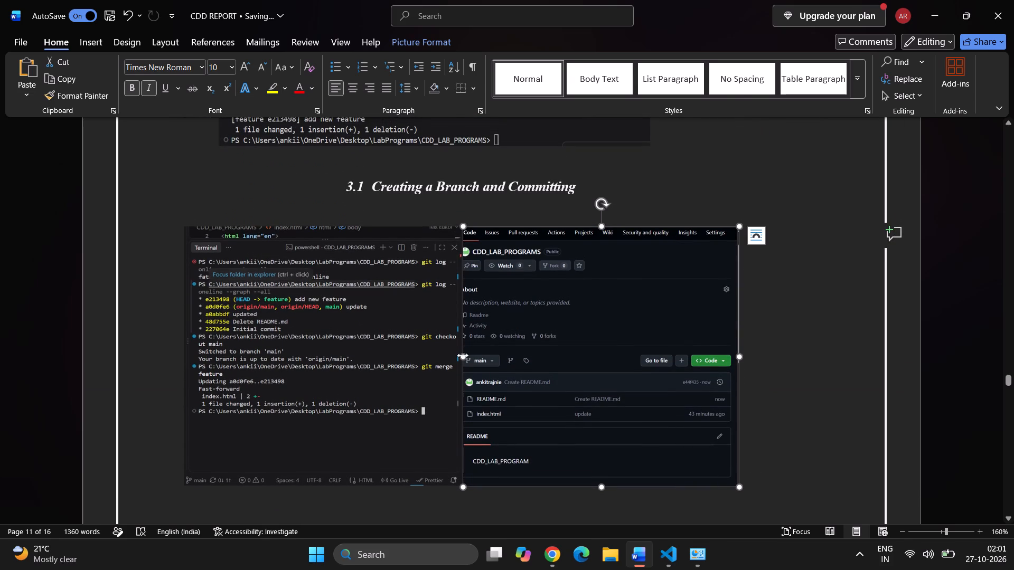
{"action": "left_click_drag", "start_coordinate": [462, 355], "coordinate": [421, 359]}
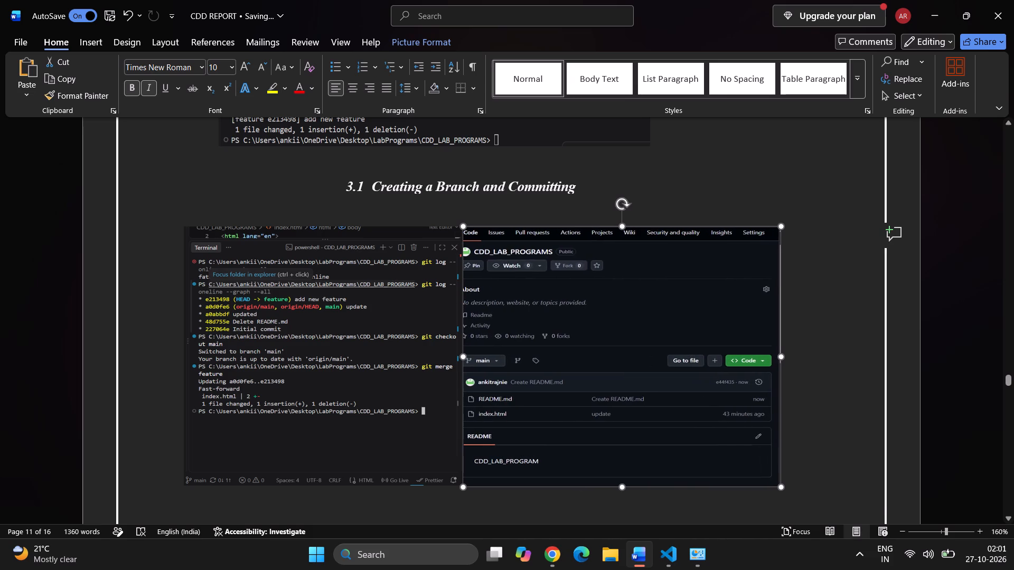
{"action": "left_click_drag", "start_coordinate": [421, 359], "coordinate": [420, 367]}
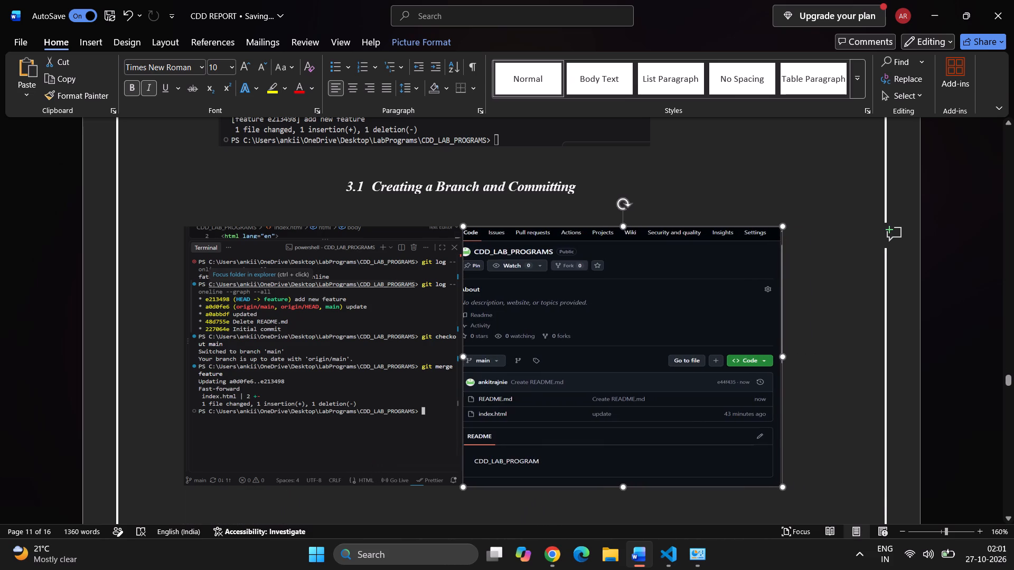
{"action": "left_click_drag", "start_coordinate": [420, 367], "coordinate": [407, 365]}
{"action": "left_click", "coordinate": [555, 369]}
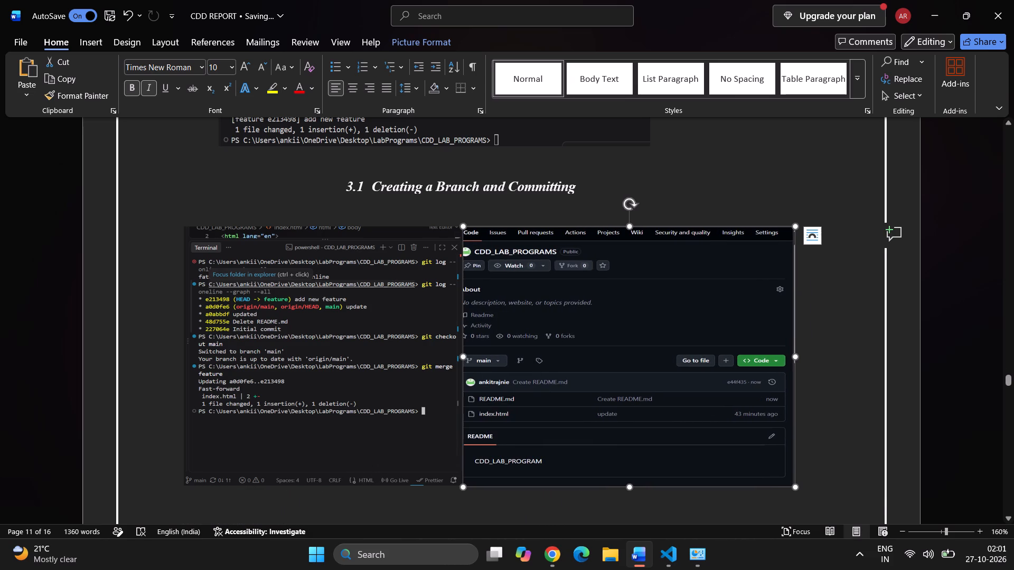
Widen the terminal screenshot below the 3.1 Creating a Branch and Committing caption.
{"action": "left_click", "coordinate": [415, 345]}
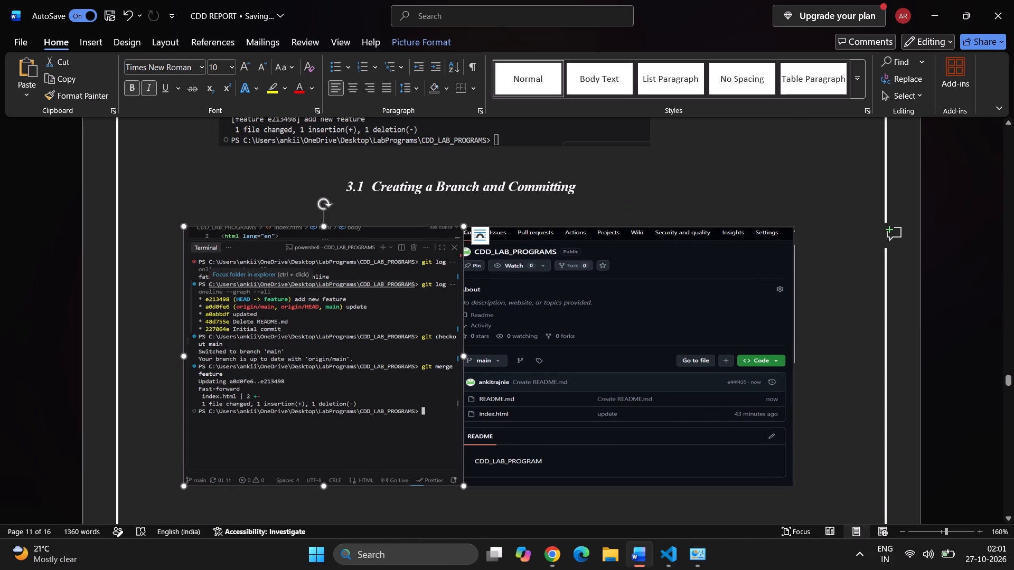
{"action": "left_click_drag", "start_coordinate": [464, 358], "coordinate": [496, 359]}
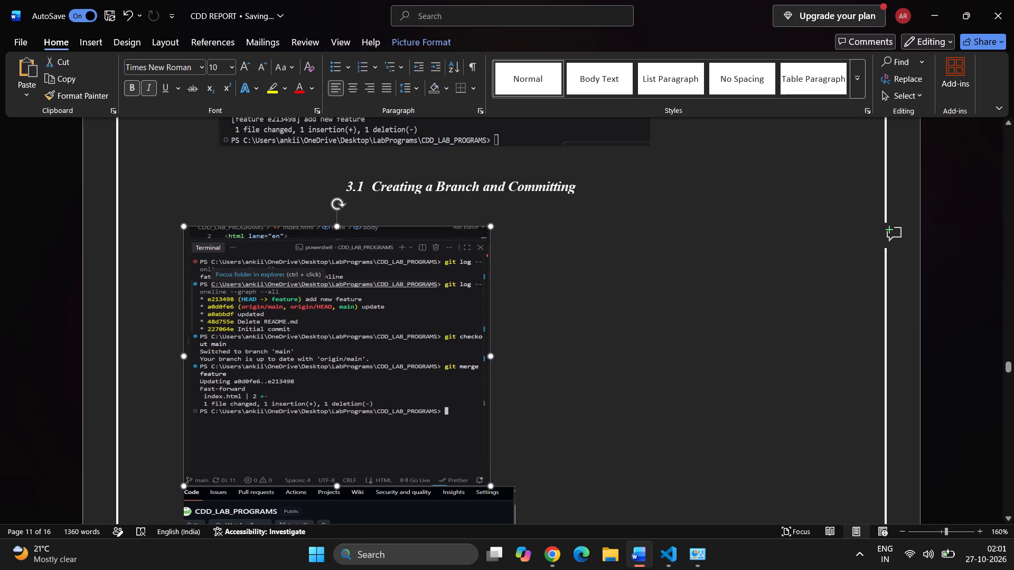
{"action": "left_click_drag", "start_coordinate": [496, 359], "coordinate": [498, 359]}
{"action": "left_click_drag", "start_coordinate": [498, 359], "coordinate": [502, 508]}
Shrink the repository screenshot to fit beside the widened terminal screenshot, then stretch its height to nearly match.
{"action": "left_click", "coordinate": [502, 508]}
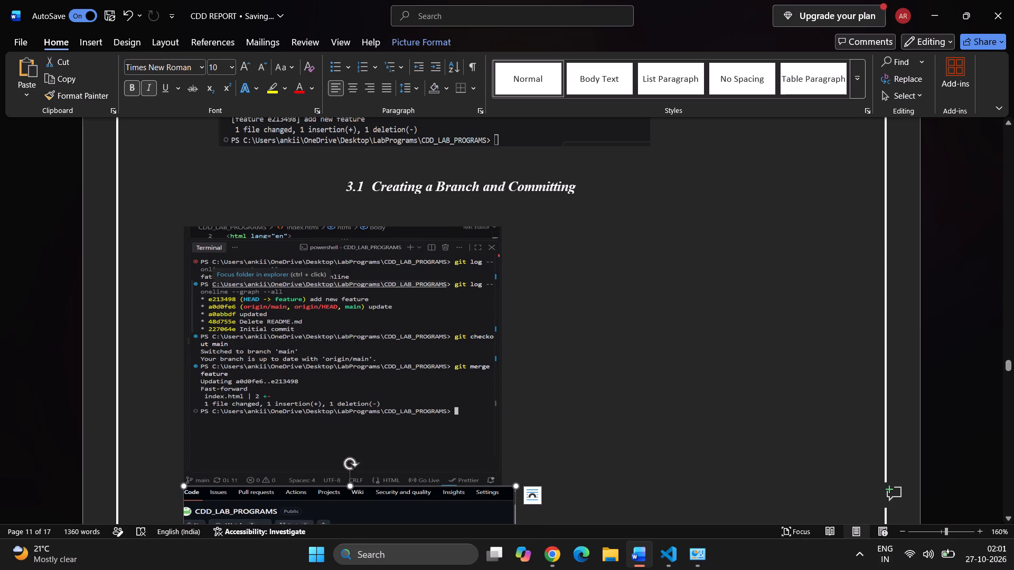
{"action": "left_click_drag", "start_coordinate": [515, 483], "coordinate": [484, 503]}
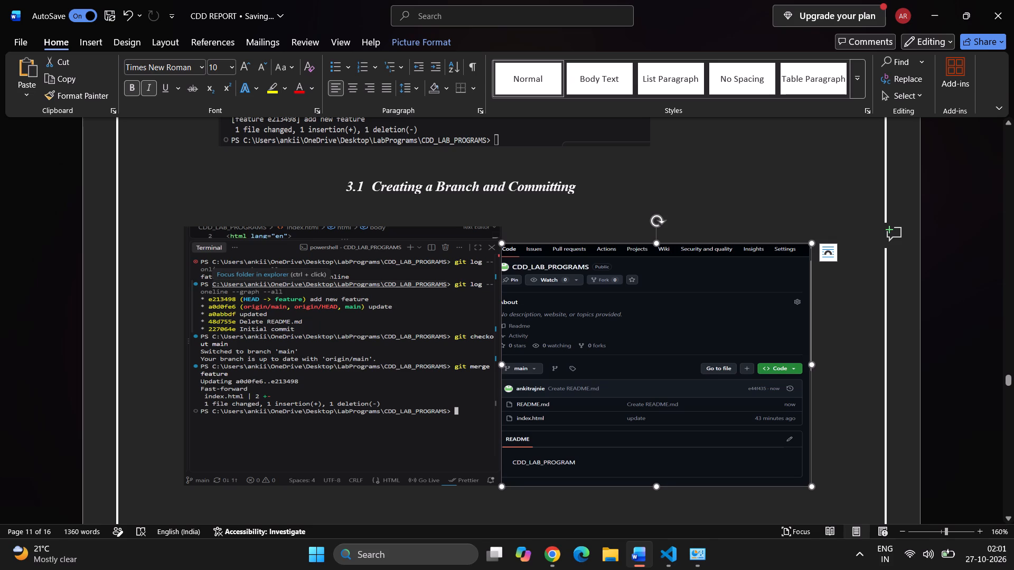
{"action": "left_click_drag", "start_coordinate": [654, 245], "coordinate": [652, 233]}
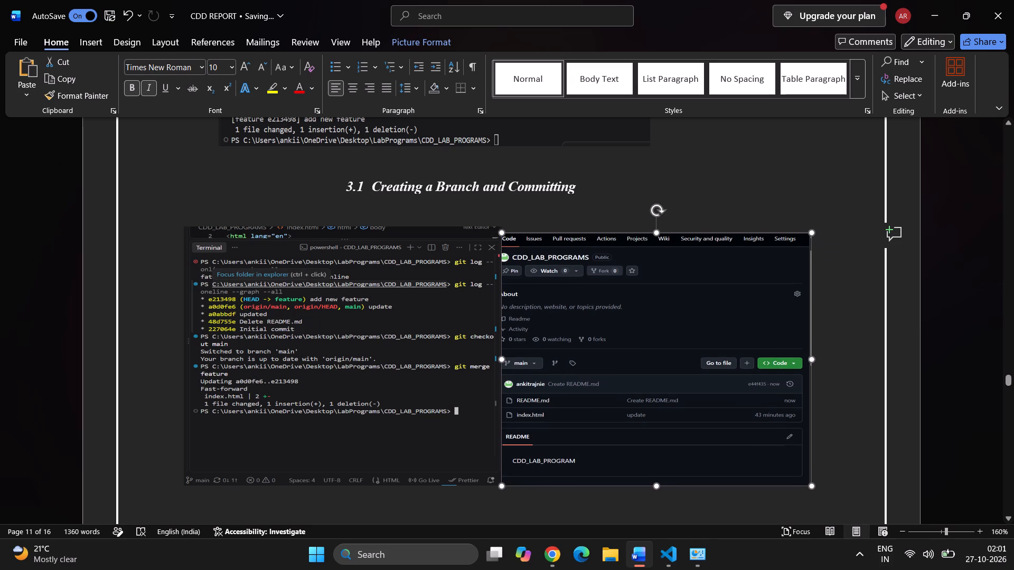
{"action": "left_click_drag", "start_coordinate": [652, 233], "coordinate": [652, 231]}
Delete the blank lines between the two side-by-side screenshots and captions 3.2 and 3.3.
{"action": "scroll", "coordinate": [652, 231], "scroll_direction": "down", "scroll_amount": 2}
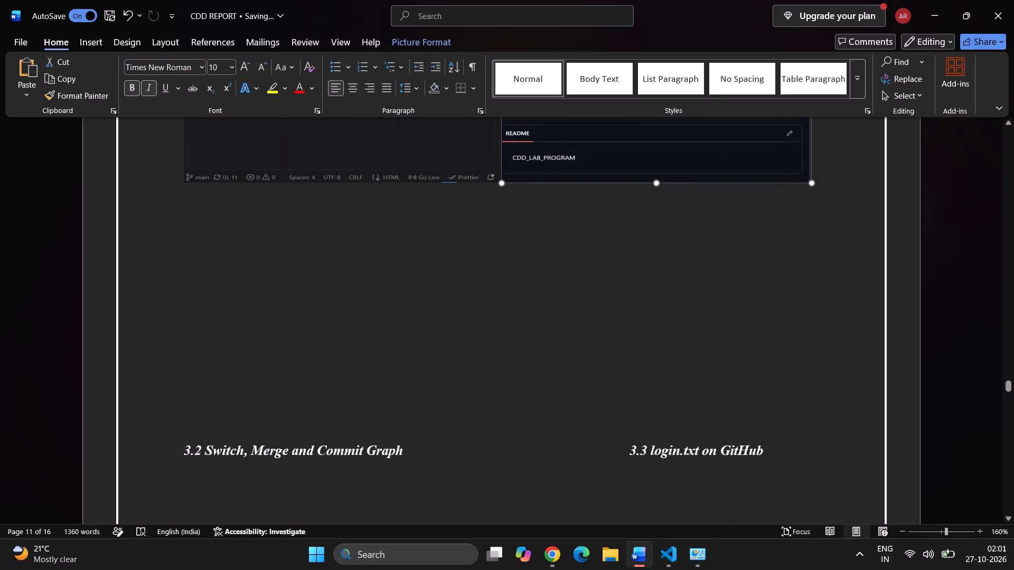
{"action": "left_click", "coordinate": [391, 403]}
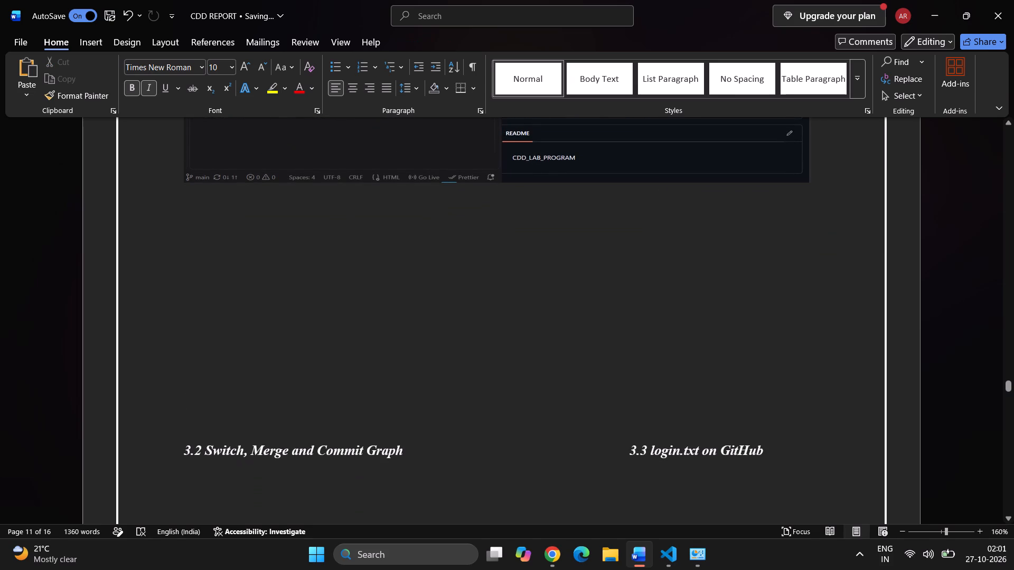
{"action": "key", "text": "BackSpace"}
{"action": "key", "text": "BackSpace"}
{"action": "key", "text": "BackSpace"}
{"action": "key", "text": "BackSpace"}
{"action": "key", "text": "BackSpace"}
{"action": "key", "text": "BackSpace"}
{"action": "key", "text": "BackSpace"}
{"action": "key", "text": "BackSpace"}
{"action": "key", "text": "BackSpace"}
{"action": "key", "text": "BackSpace"}
{"action": "key", "text": "BackSpace"}
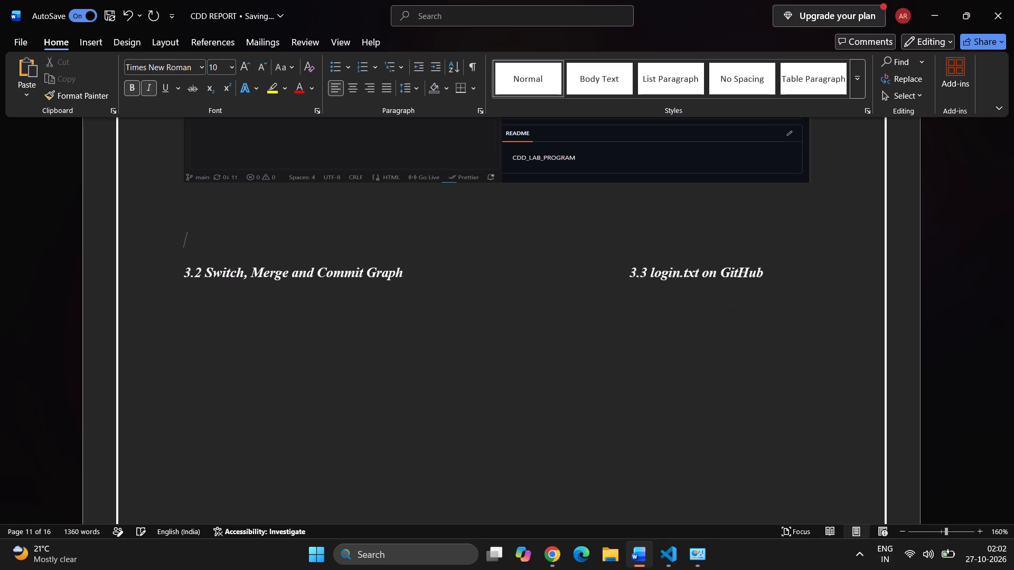
{"action": "key", "text": "BackSpace"}
{"action": "key", "text": "BackSpace"}
{"action": "key", "text": "BackSpace"}
{"action": "key", "text": "BackSpace"}
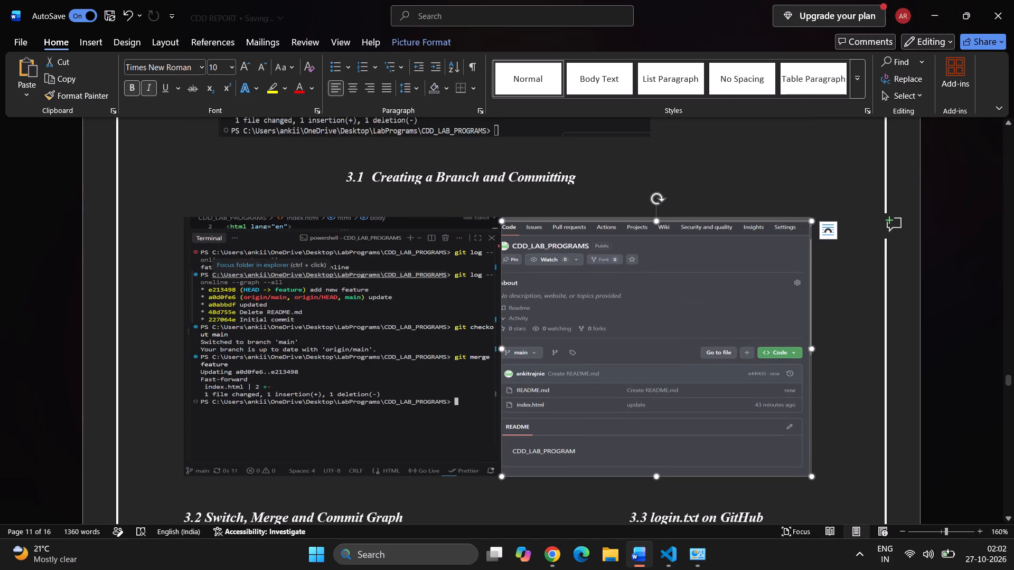
{"action": "left_click", "coordinate": [594, 174]}
Review the page layout from the side-by-side screenshots and their captions to the start of Chapter 4.
{"action": "scroll", "coordinate": [550, 356], "scroll_direction": "down", "scroll_amount": 1}
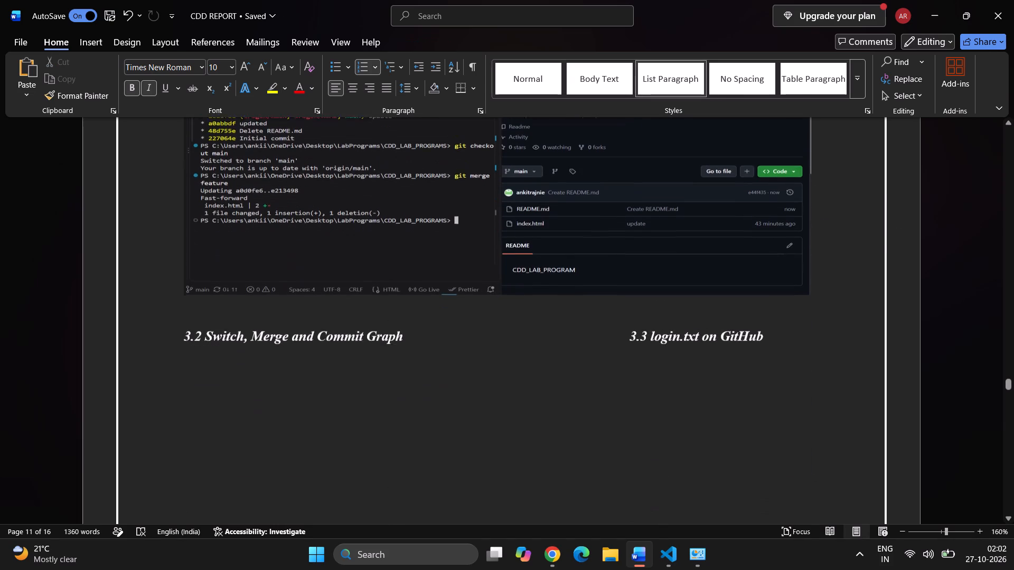
{"action": "scroll", "coordinate": [550, 356], "scroll_direction": "down", "scroll_amount": 4}
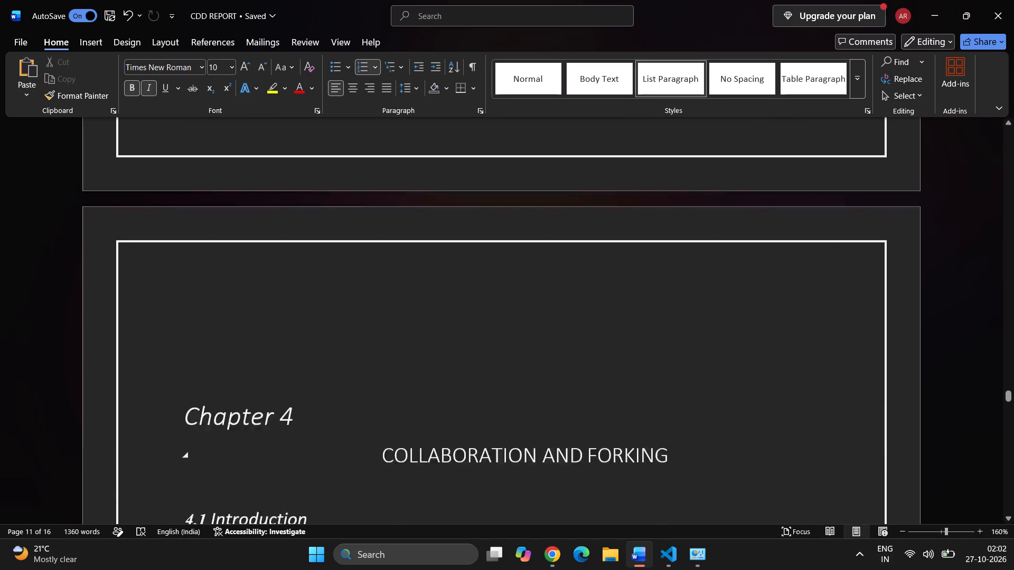
{"action": "scroll", "coordinate": [550, 356], "scroll_direction": "down", "scroll_amount": 1}
{"action": "scroll", "coordinate": [550, 356], "scroll_direction": "up", "scroll_amount": 4}
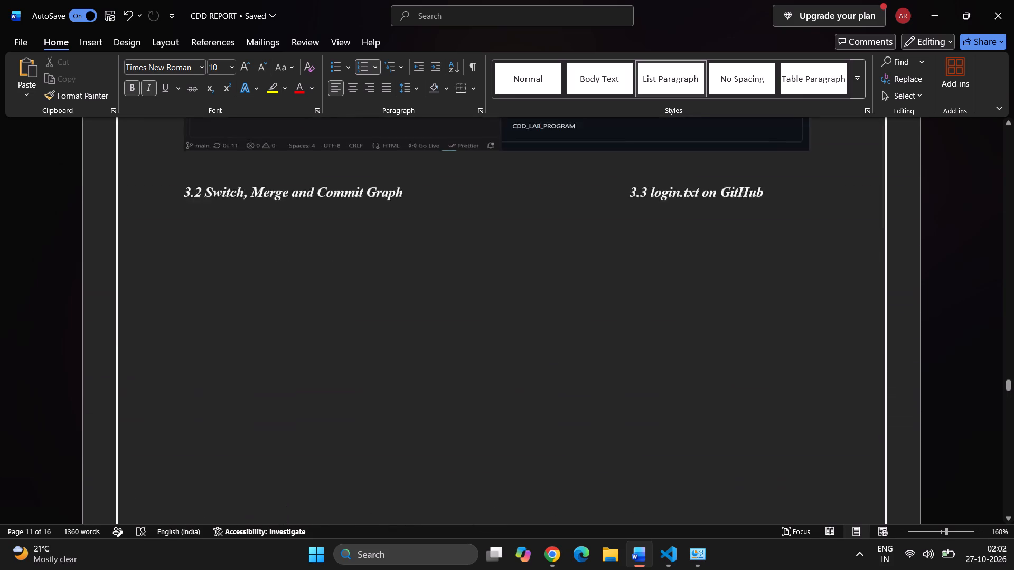
{"action": "scroll", "coordinate": [550, 356], "scroll_direction": "up", "scroll_amount": 1}
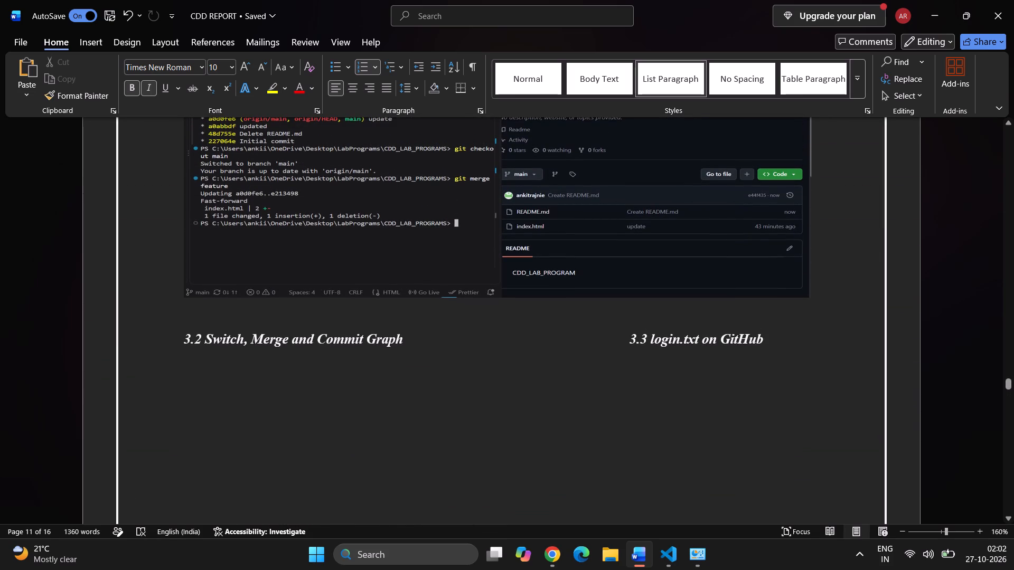
{"action": "scroll", "coordinate": [550, 356], "scroll_direction": "up", "scroll_amount": 1}
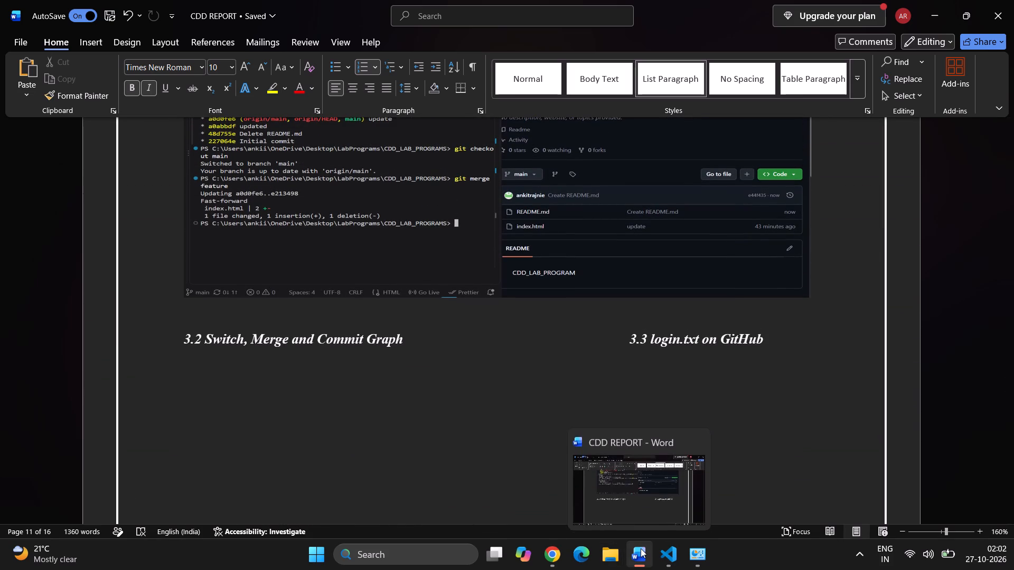
{"action": "left_click", "coordinate": [641, 548]}
{"action": "left_click", "coordinate": [641, 548]}
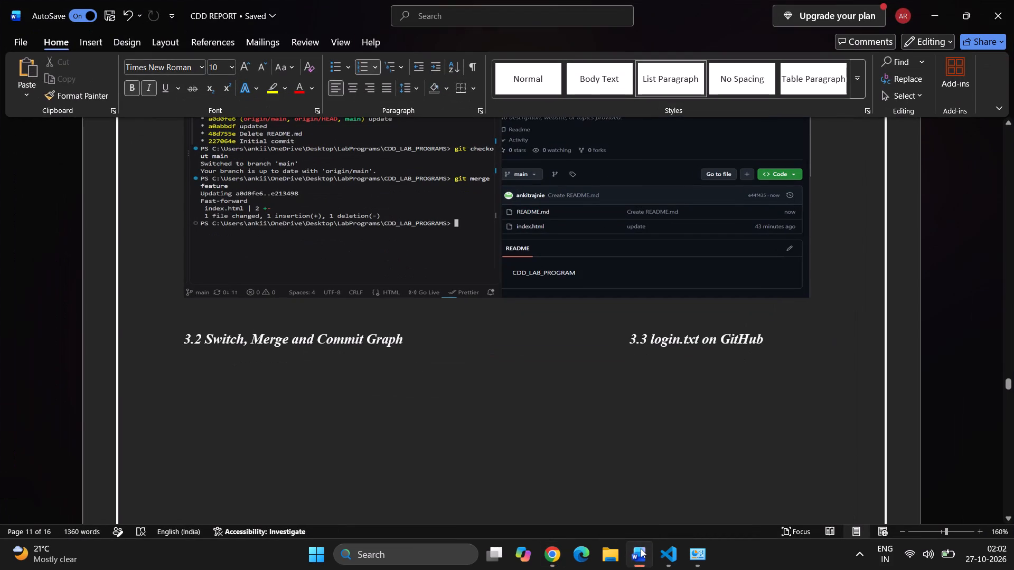
Replace login.txt with INDEX.HTML in the 3.3 caption under the repository screenshot.
{"action": "scroll", "coordinate": [637, 469], "scroll_direction": "up", "scroll_amount": 1}
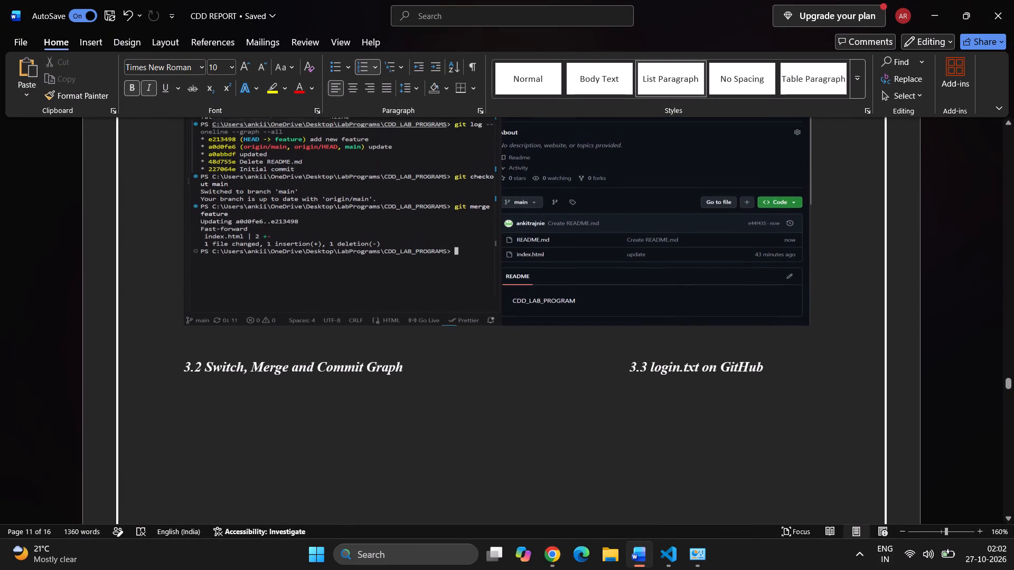
{"action": "scroll", "coordinate": [637, 469], "scroll_direction": "up", "scroll_amount": 1}
{"action": "left_click", "coordinate": [700, 376]}
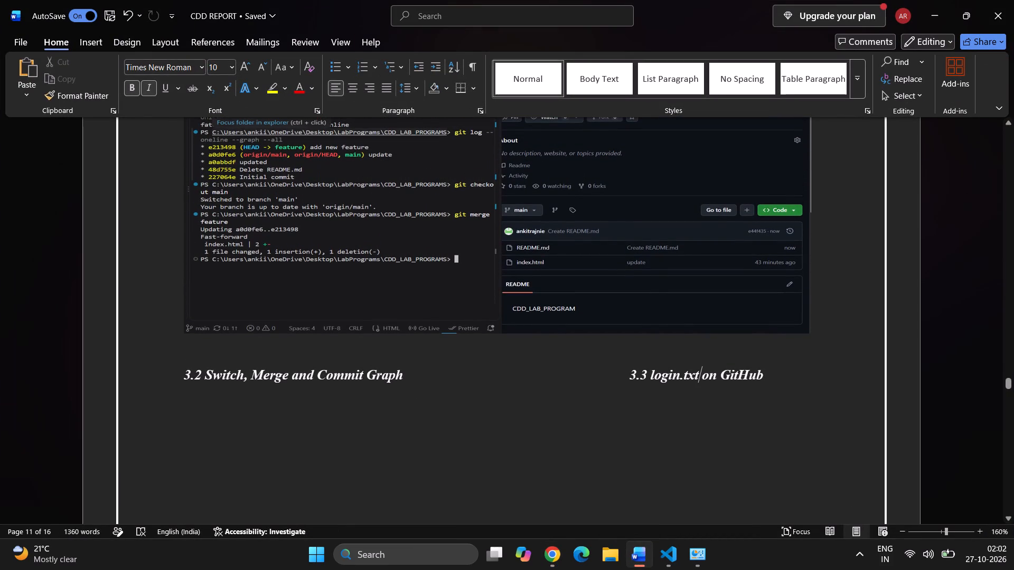
{"action": "key", "text": "BackSpace"}
{"action": "key", "text": "BackSpace"}
{"action": "key", "text": "BackSpace"}
{"action": "key", "text": "BackSpace"}
{"action": "key", "text": "BackSpace"}
{"action": "key", "text": "BackSpace"}
{"action": "key", "text": "BackSpace"}
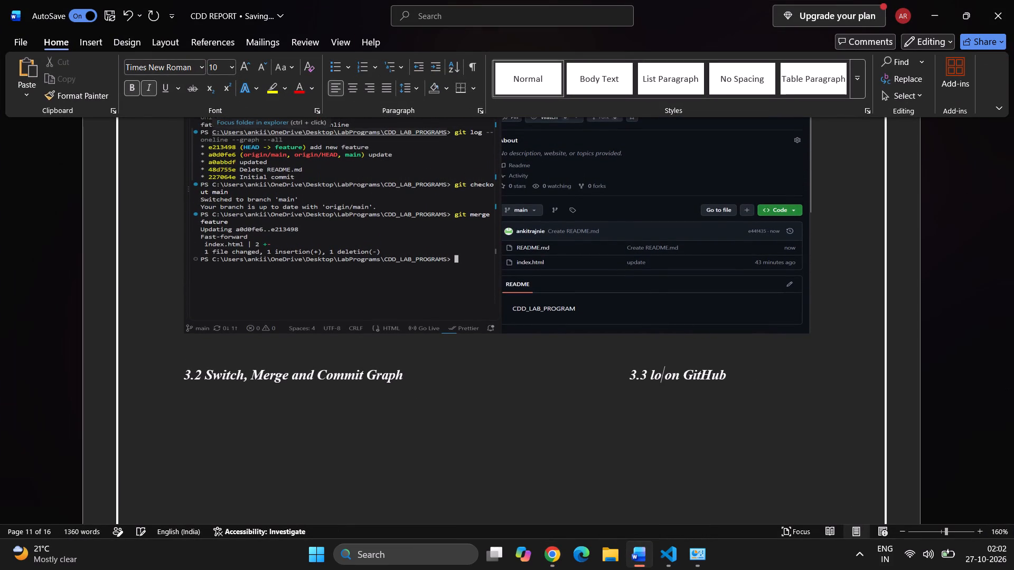
{"action": "key", "text": "BackSpace"}
{"action": "key", "text": "BackSpace"}
{"action": "type", "text": "INDEX.HTML"}
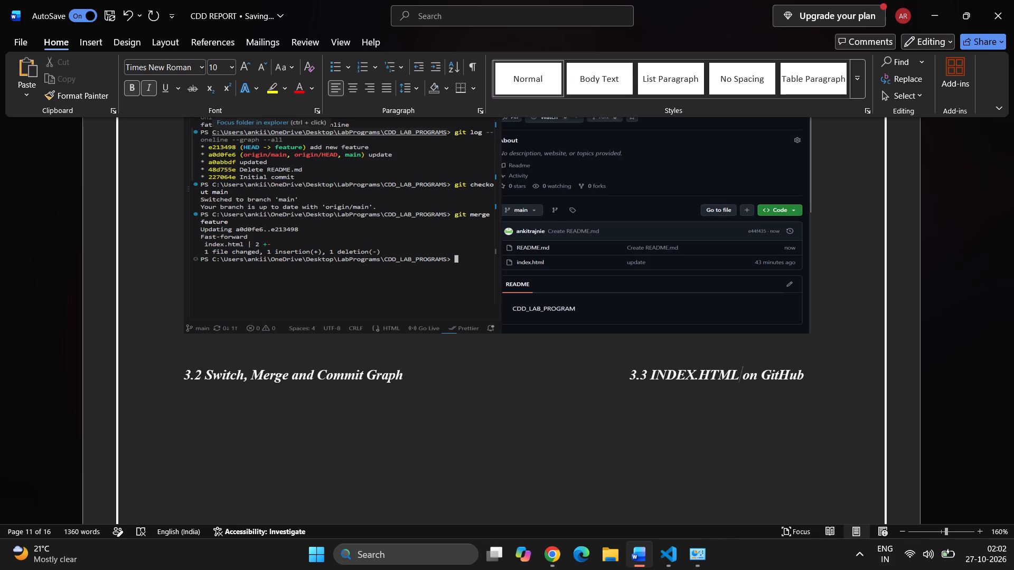
Rewrite the file name in the 3.3 caption in lowercase as index.html.
{"action": "key", "text": "BackSpace"}
{"action": "key", "text": "BackSpace"}
{"action": "key", "text": "BackSpace"}
{"action": "key", "text": "BackSpace"}
{"action": "key", "text": "BackSpace"}
{"action": "key", "text": "BackSpace"}
{"action": "key", "text": "BackSpace"}
{"action": "key", "text": "BackSpace"}
{"action": "key", "text": "BackSpace"}
{"action": "key", "text": "BackSpace"}
{"action": "key", "text": "i"}
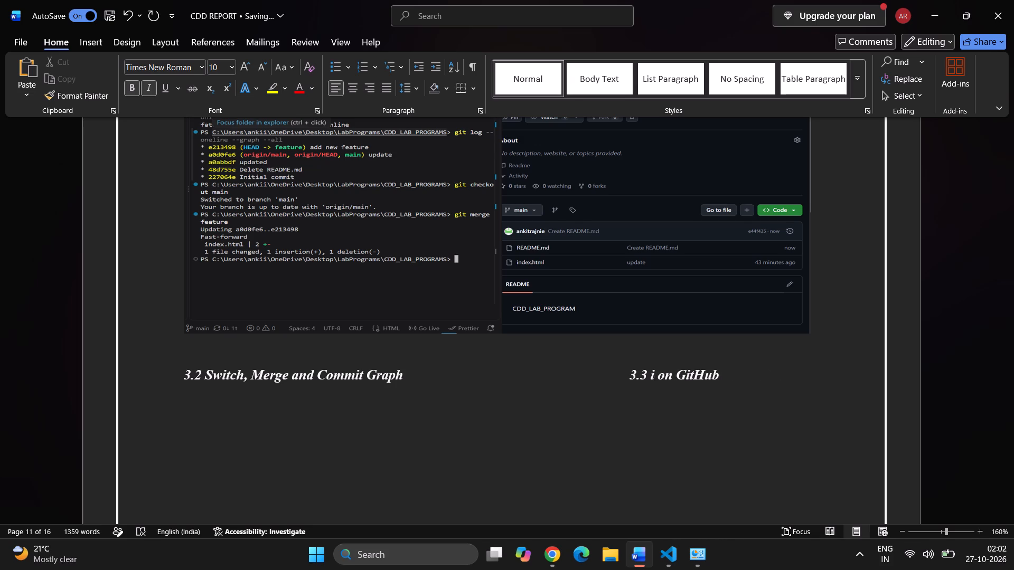
{"action": "type", "text": "ndex.html"}
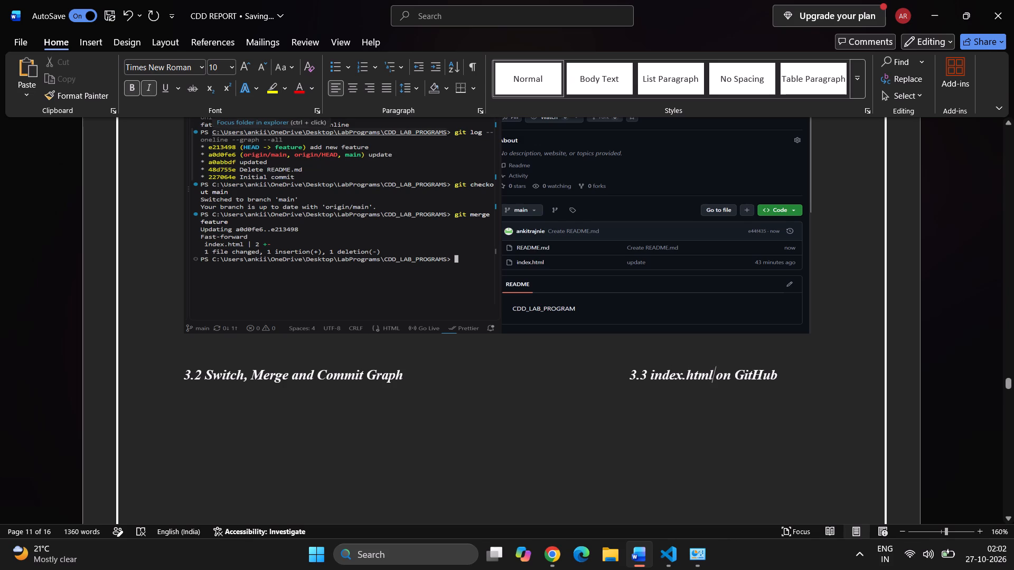
{"action": "left_click", "coordinate": [644, 424]}
Review the report's screenshots, captions and page layout from the Chapter 3 branching figures through Chapters 4 and 5 to the List of Figures.
{"action": "scroll", "coordinate": [644, 424], "scroll_direction": "down", "scroll_amount": 1}
{"action": "scroll", "coordinate": [644, 424], "scroll_direction": "up", "scroll_amount": 1}
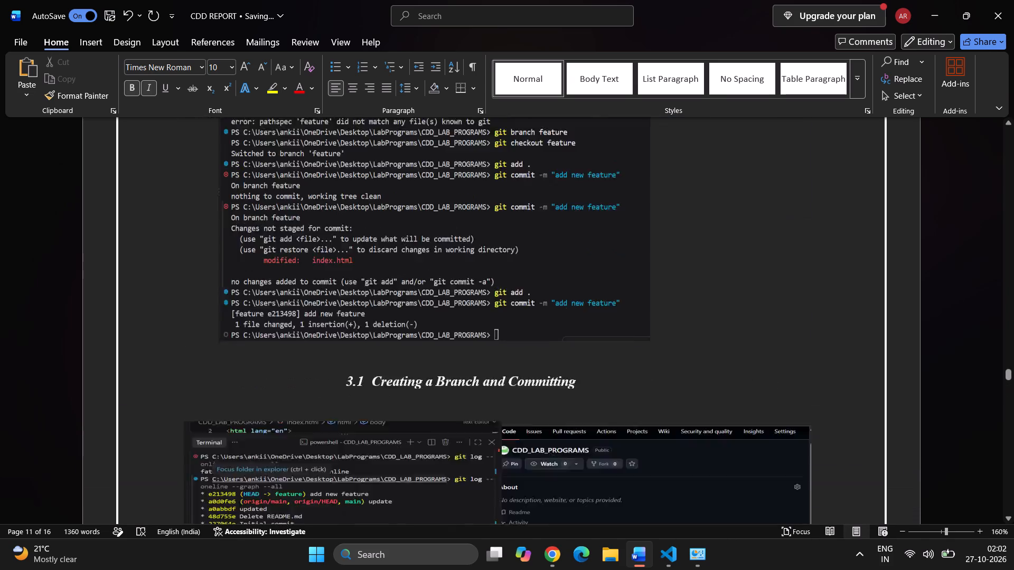
{"action": "scroll", "coordinate": [644, 424], "scroll_direction": "down", "scroll_amount": 1}
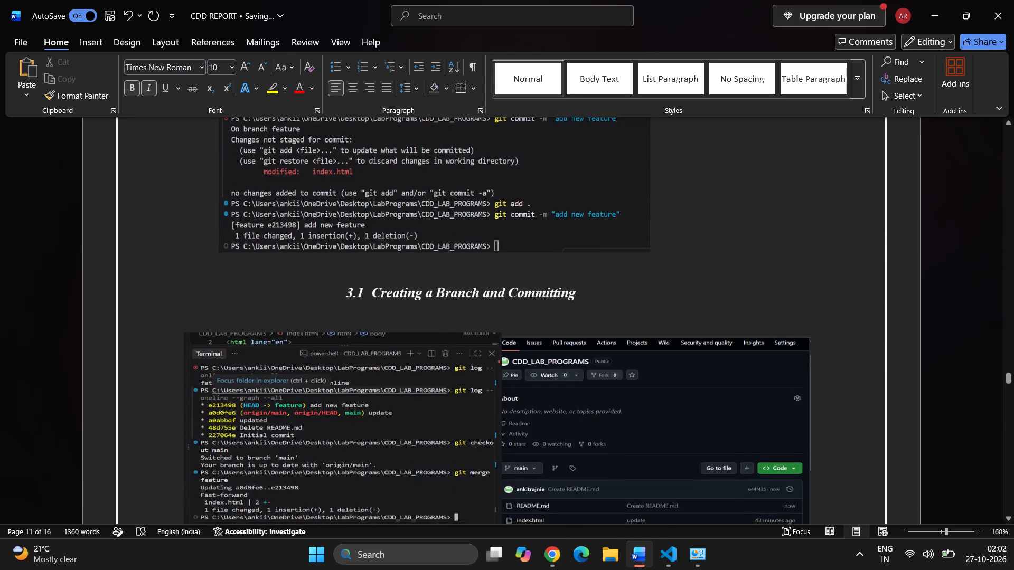
{"action": "scroll", "coordinate": [644, 424], "scroll_direction": "down", "scroll_amount": 3}
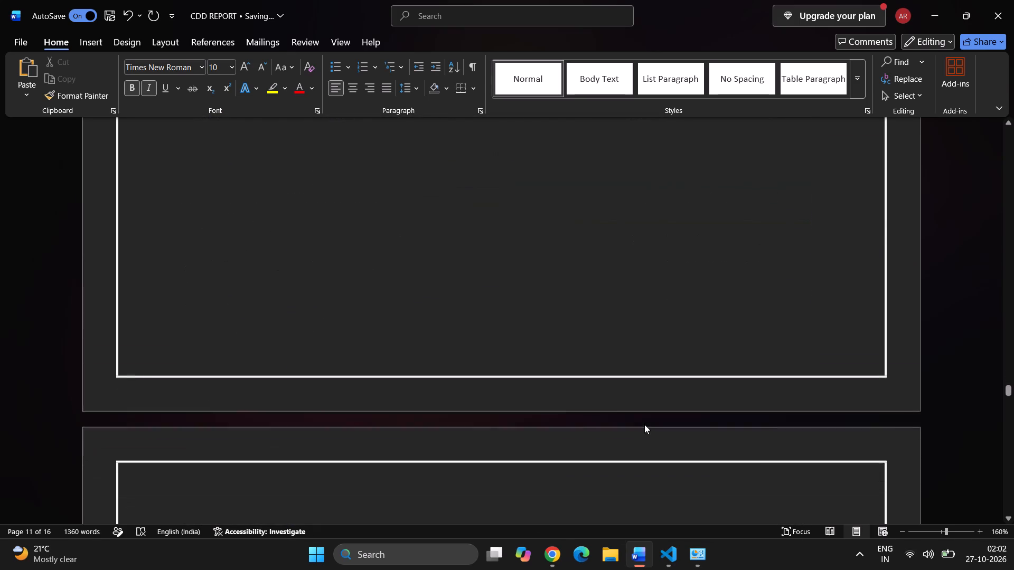
{"action": "scroll", "coordinate": [644, 424], "scroll_direction": "down", "scroll_amount": 2}
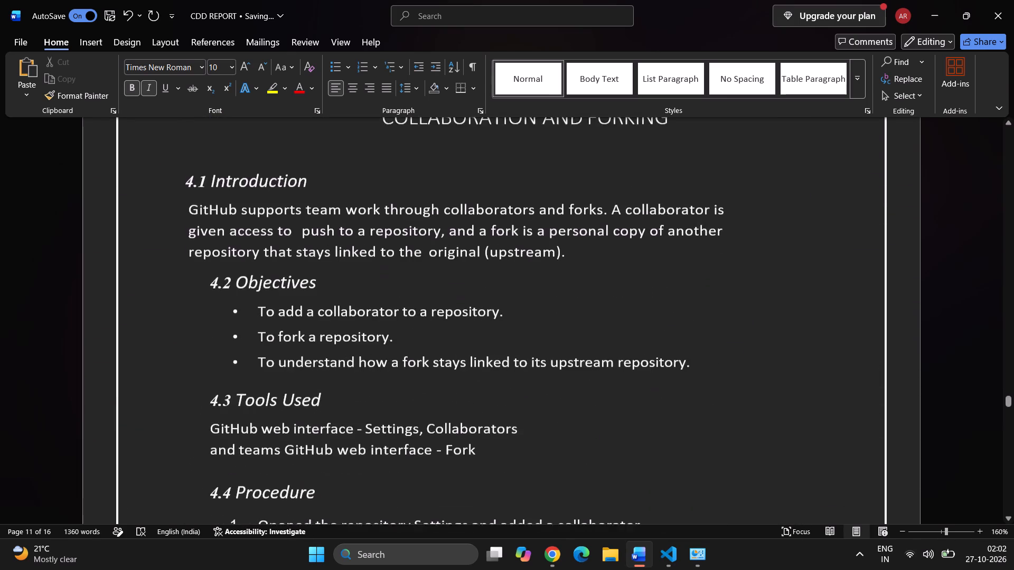
{"action": "scroll", "coordinate": [644, 424], "scroll_direction": "down", "scroll_amount": 3}
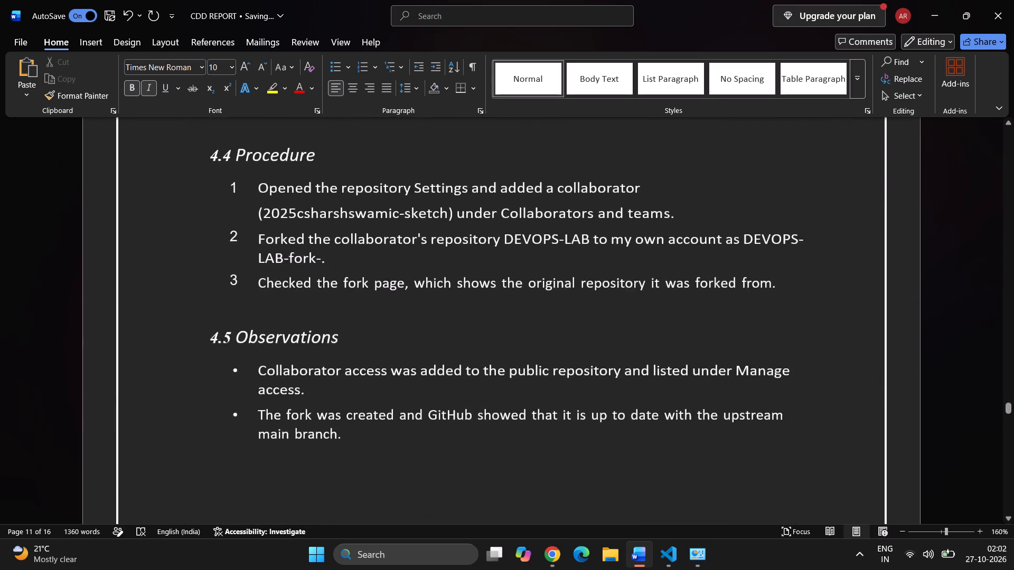
{"action": "scroll", "coordinate": [644, 424], "scroll_direction": "down", "scroll_amount": 2}
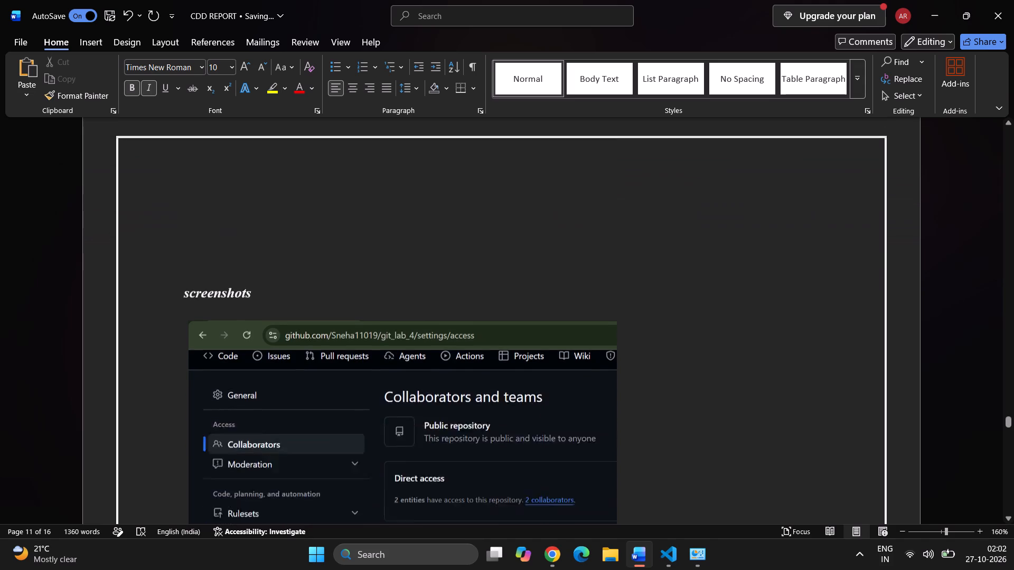
{"action": "scroll", "coordinate": [644, 424], "scroll_direction": "down", "scroll_amount": 3}
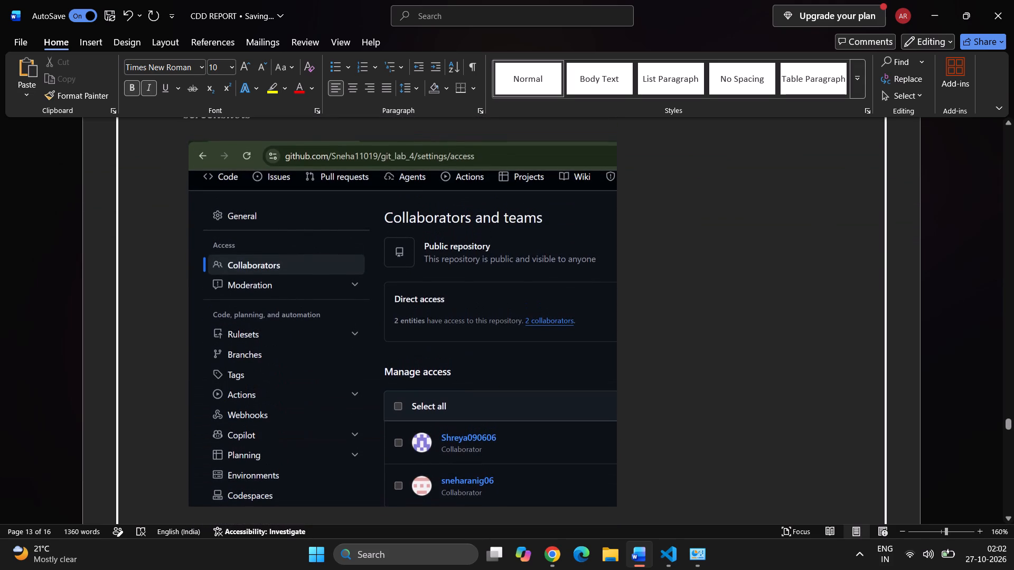
{"action": "scroll", "coordinate": [644, 424], "scroll_direction": "down", "scroll_amount": 2}
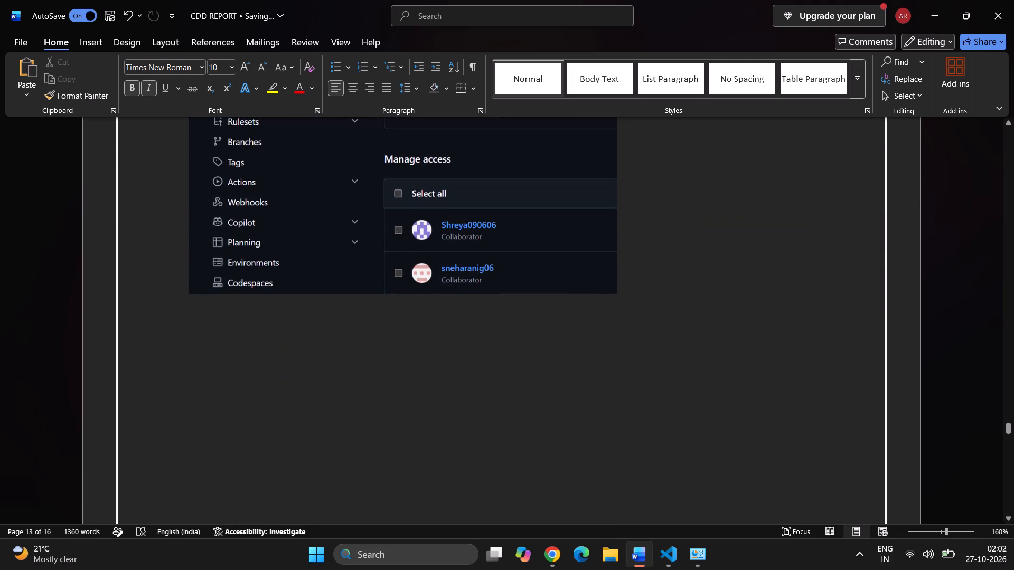
{"action": "scroll", "coordinate": [644, 424], "scroll_direction": "down", "scroll_amount": 4}
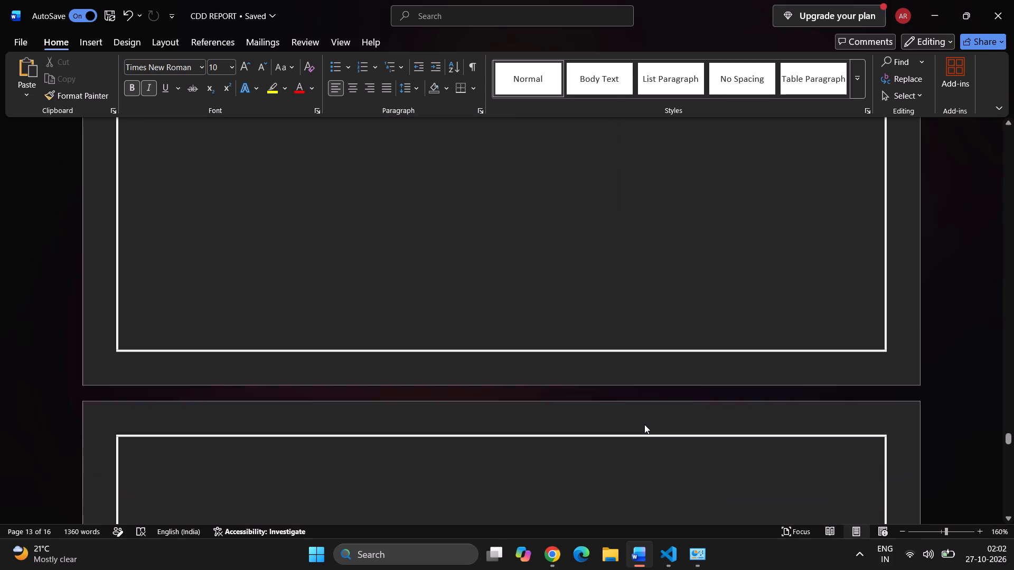
{"action": "scroll", "coordinate": [644, 424], "scroll_direction": "down", "scroll_amount": 2}
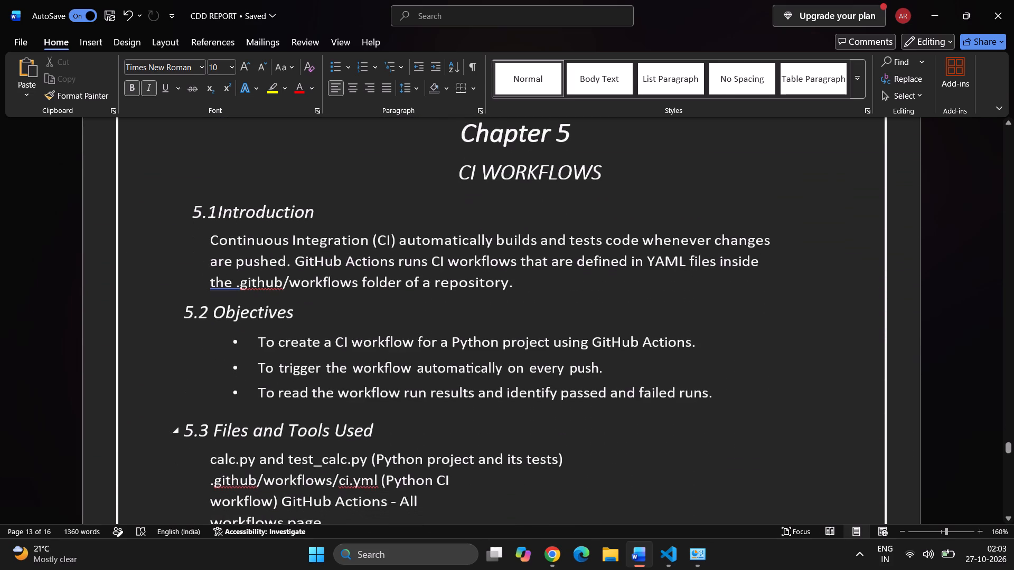
{"action": "scroll", "coordinate": [644, 424], "scroll_direction": "down", "scroll_amount": 1}
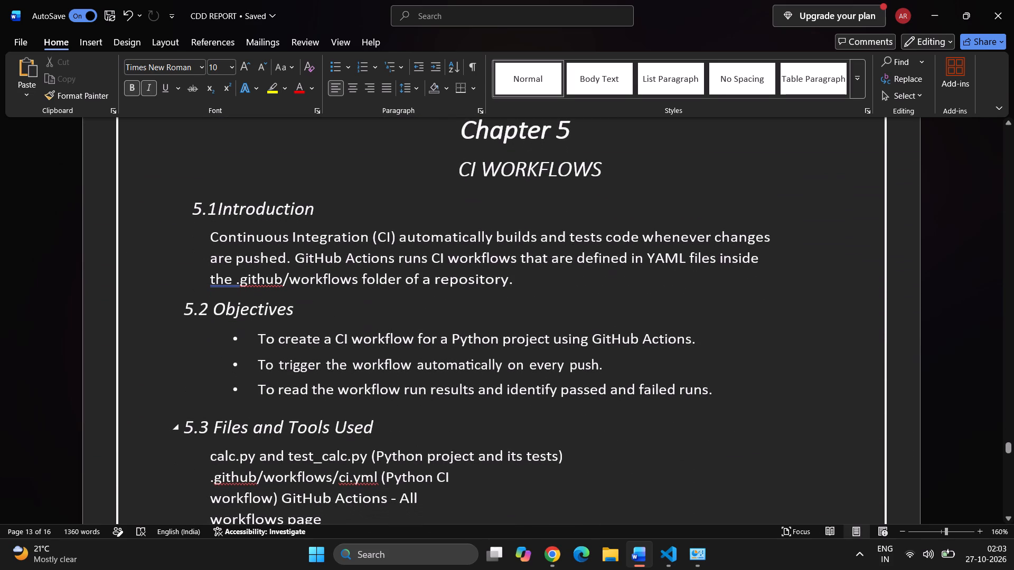
{"action": "scroll", "coordinate": [644, 424], "scroll_direction": "down", "scroll_amount": 1}
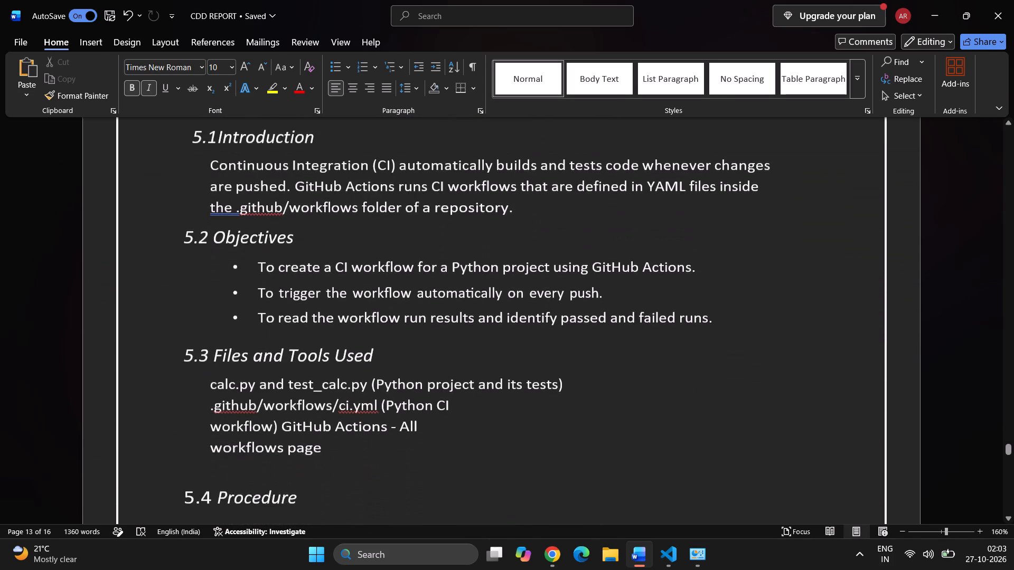
{"action": "scroll", "coordinate": [644, 424], "scroll_direction": "down", "scroll_amount": 3}
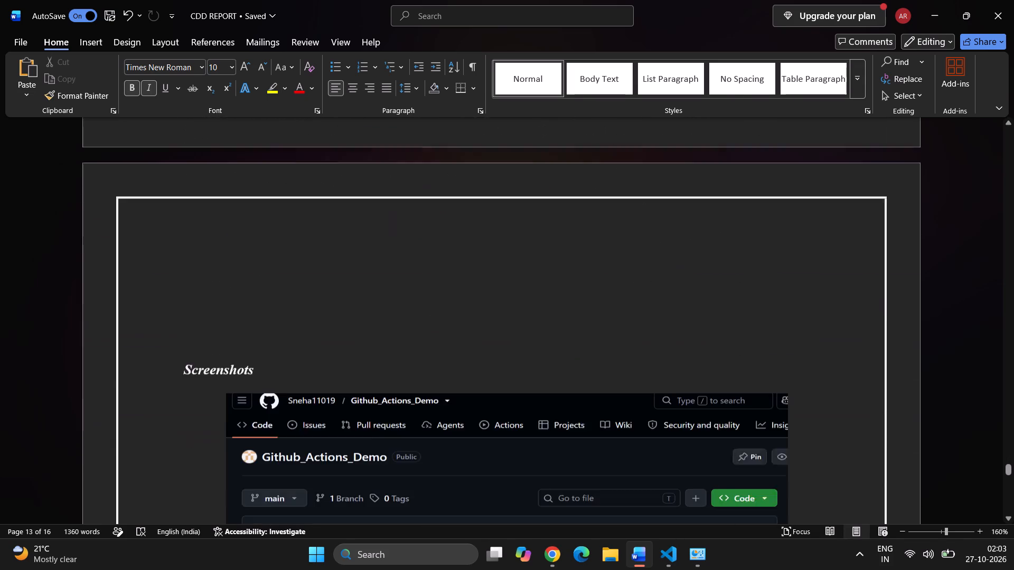
{"action": "scroll", "coordinate": [644, 424], "scroll_direction": "down", "scroll_amount": 2}
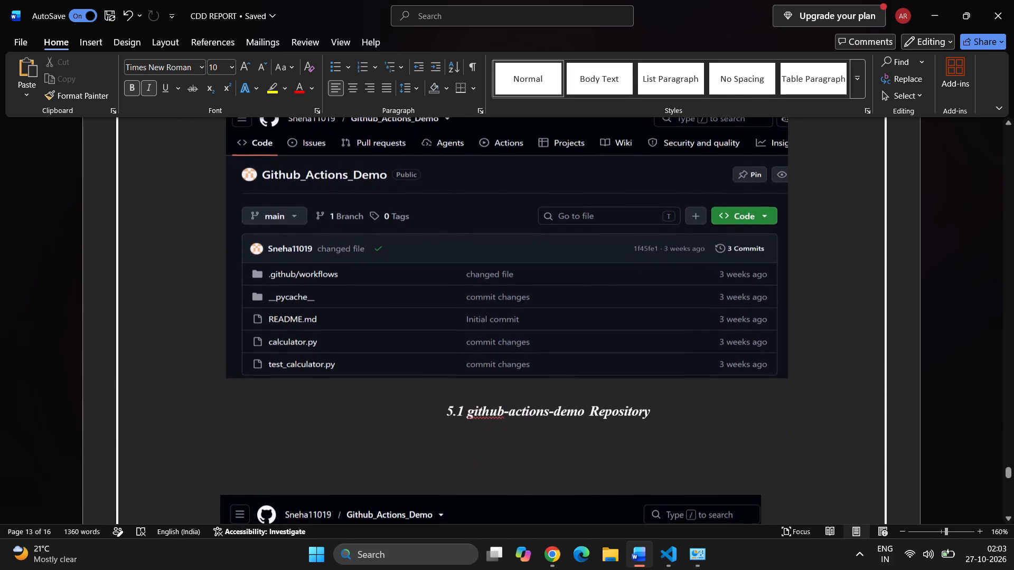
{"action": "scroll", "coordinate": [644, 424], "scroll_direction": "down", "scroll_amount": 1}
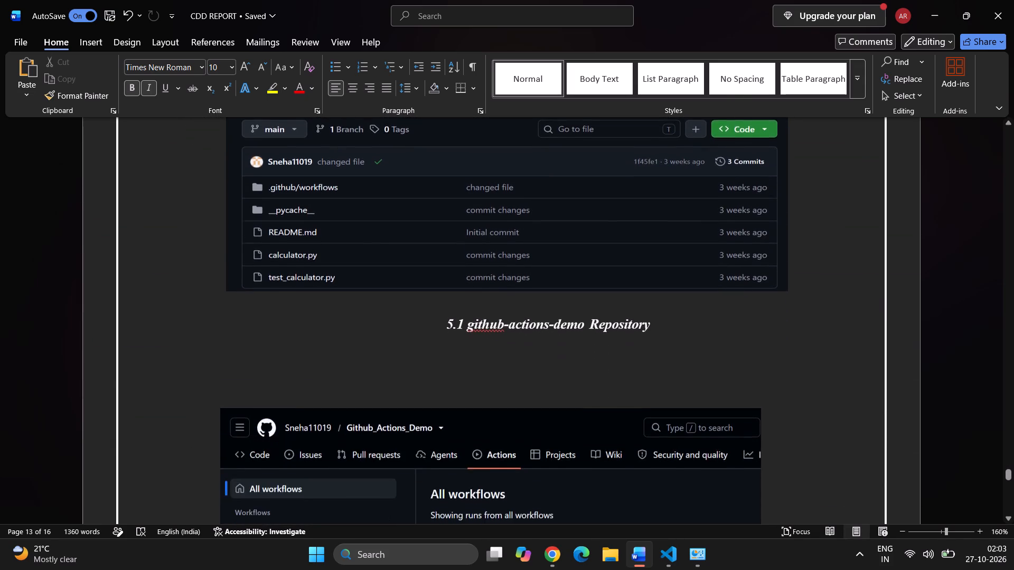
{"action": "scroll", "coordinate": [644, 424], "scroll_direction": "down", "scroll_amount": 1}
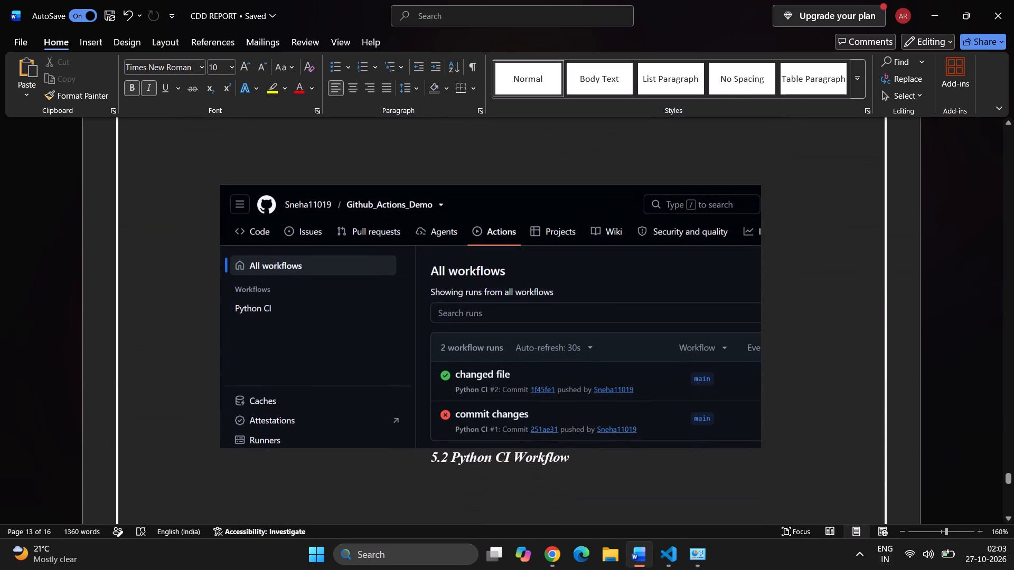
{"action": "scroll", "coordinate": [644, 424], "scroll_direction": "down", "scroll_amount": 2}
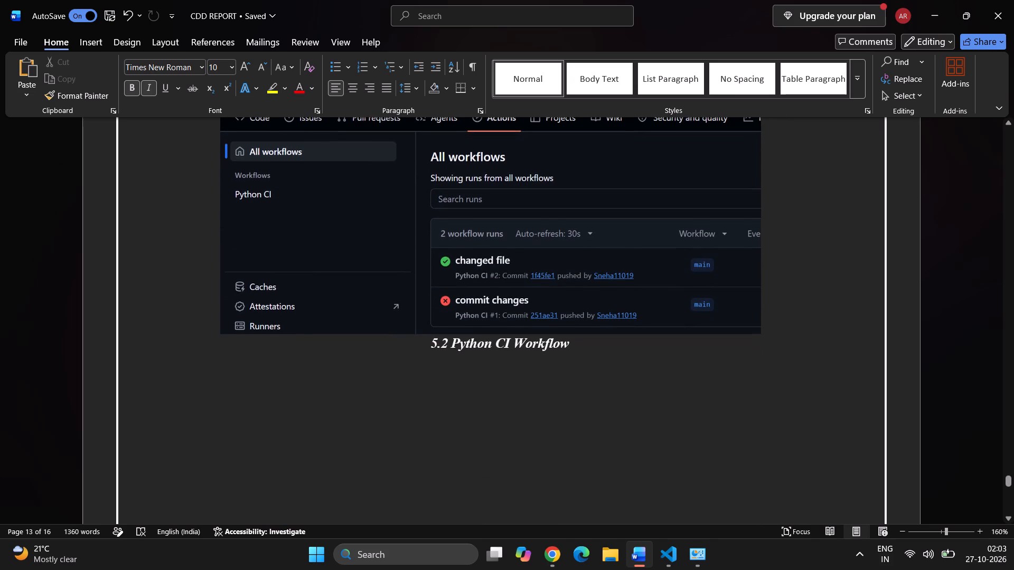
{"action": "scroll", "coordinate": [644, 424], "scroll_direction": "down", "scroll_amount": 3}
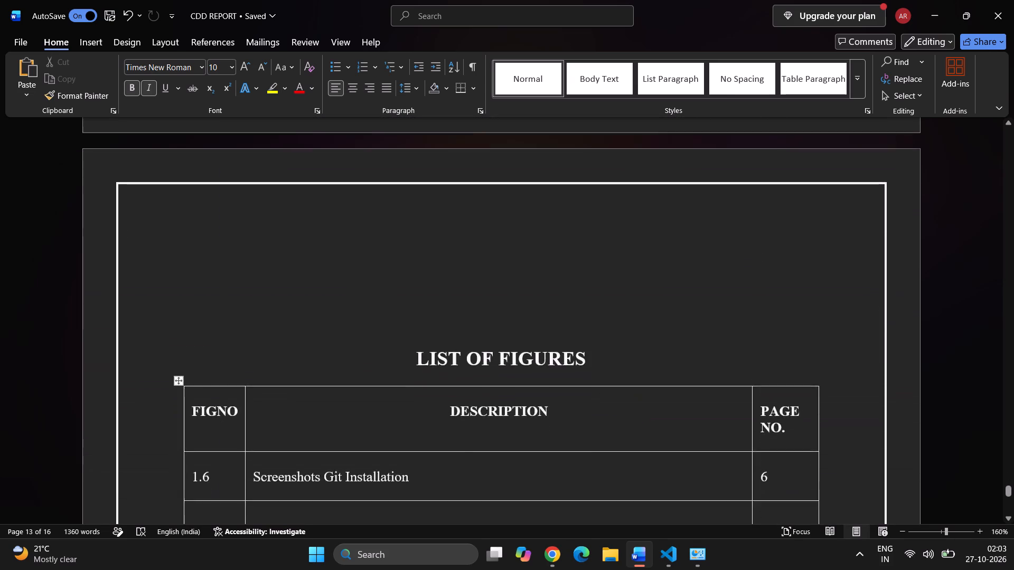
{"action": "scroll", "coordinate": [644, 424], "scroll_direction": "down", "scroll_amount": 3}
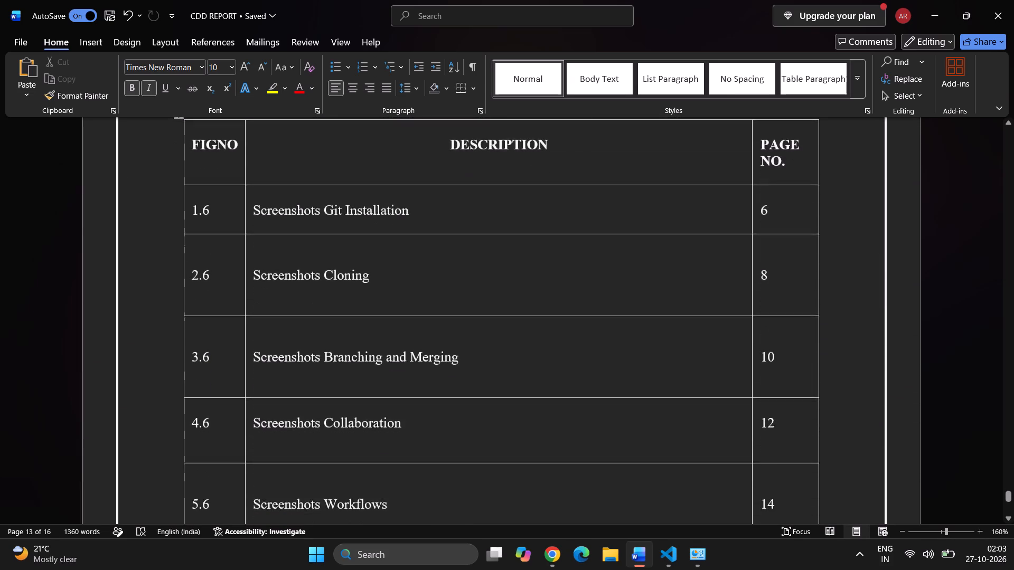
{"action": "scroll", "coordinate": [644, 424], "scroll_direction": "down", "scroll_amount": 2}
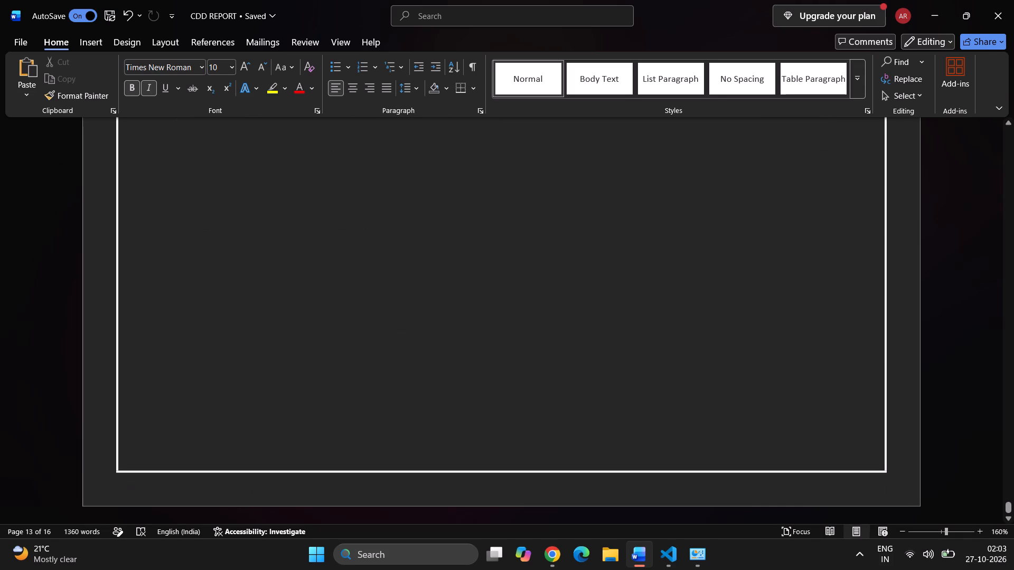
{"action": "scroll", "coordinate": [644, 424], "scroll_direction": "down", "scroll_amount": 2}
Recheck the Chapter 5 text, screenshots and closing pages of the report, and return to the start of Chapter 4.
{"action": "scroll", "coordinate": [644, 424], "scroll_direction": "up", "scroll_amount": 7}
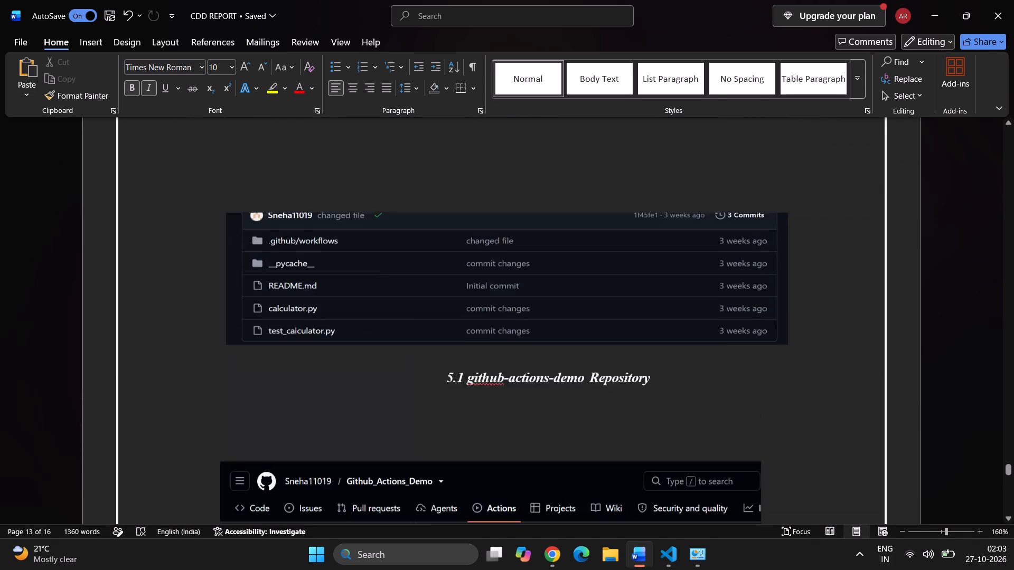
{"action": "scroll", "coordinate": [644, 424], "scroll_direction": "up", "scroll_amount": 2}
{"action": "scroll", "coordinate": [644, 424], "scroll_direction": "down", "scroll_amount": 1}
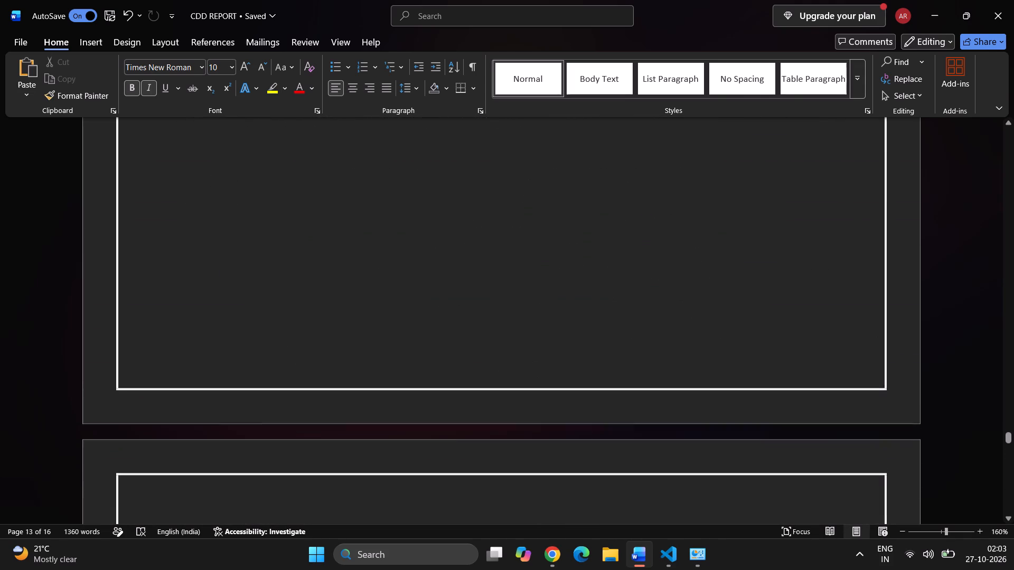
{"action": "scroll", "coordinate": [644, 424], "scroll_direction": "down", "scroll_amount": 2}
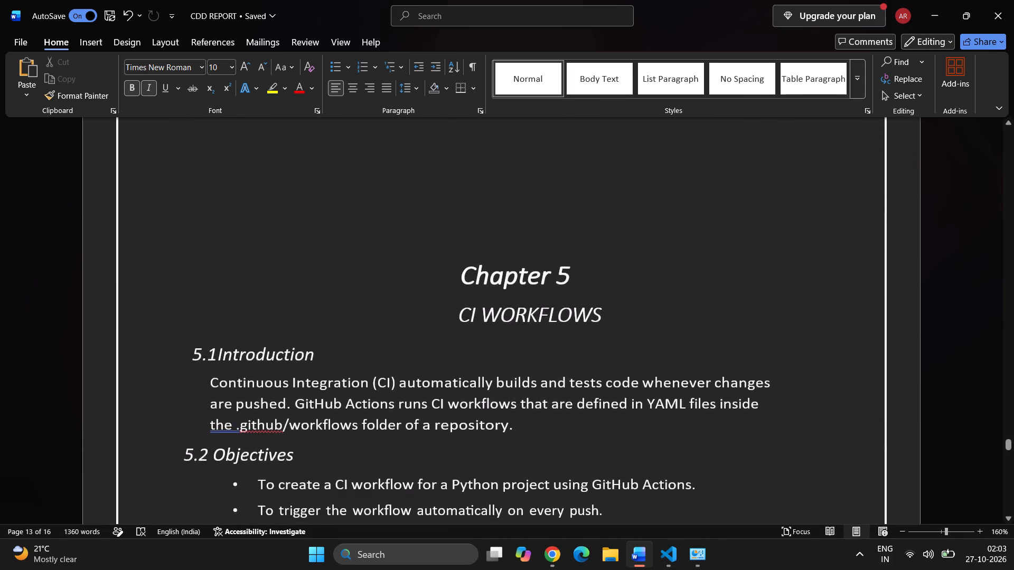
{"action": "scroll", "coordinate": [644, 424], "scroll_direction": "down", "scroll_amount": 4}
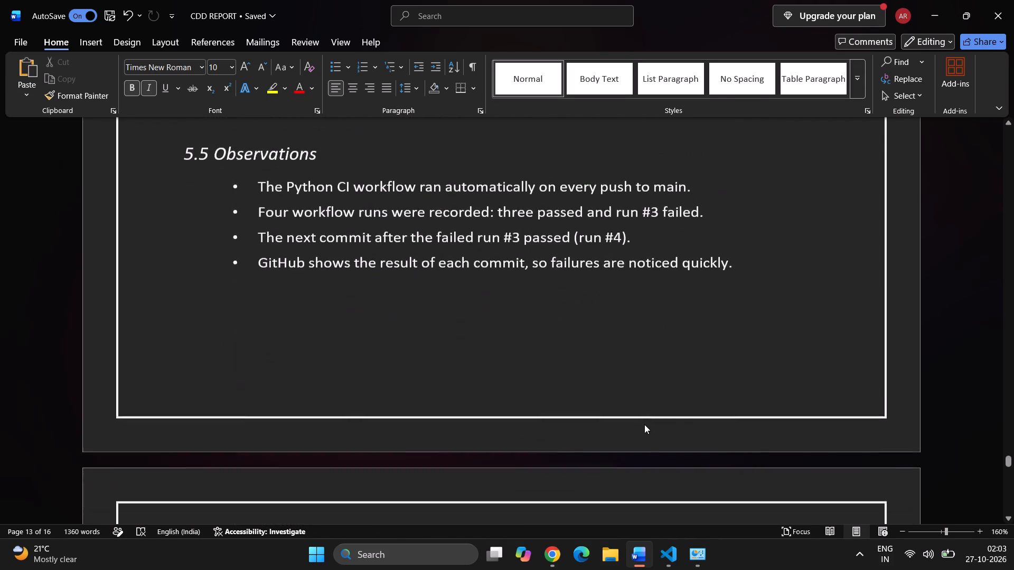
{"action": "scroll", "coordinate": [644, 424], "scroll_direction": "down", "scroll_amount": 5}
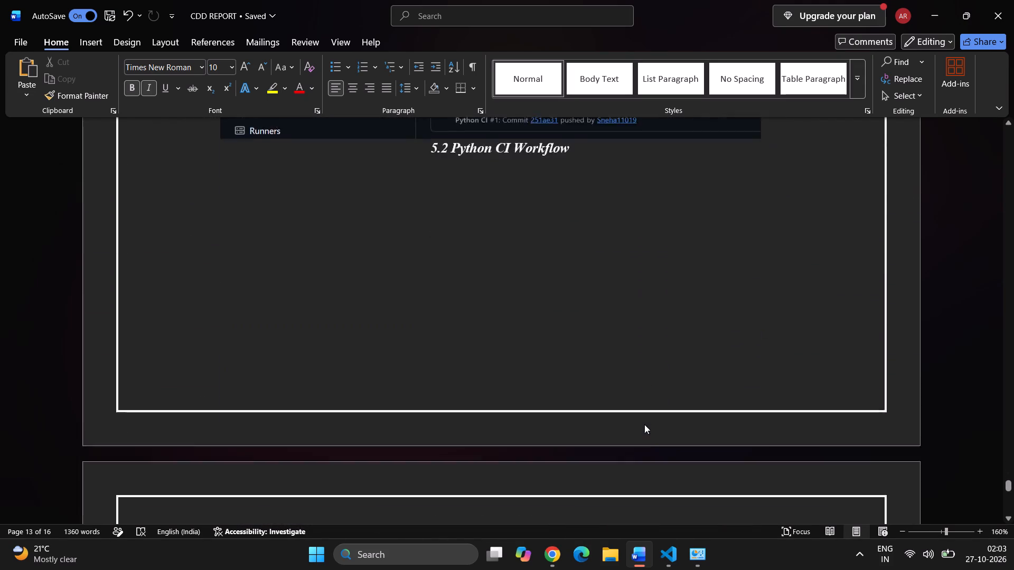
{"action": "scroll", "coordinate": [644, 424], "scroll_direction": "down", "scroll_amount": 6}
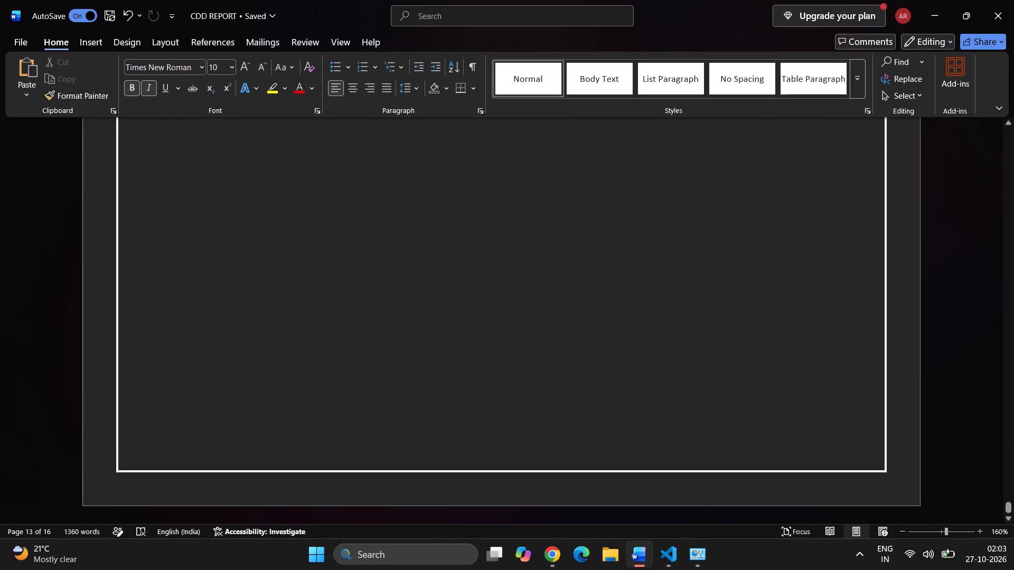
{"action": "scroll", "coordinate": [644, 424], "scroll_direction": "down", "scroll_amount": 2}
{"action": "scroll", "coordinate": [644, 424], "scroll_direction": "up", "scroll_amount": 9}
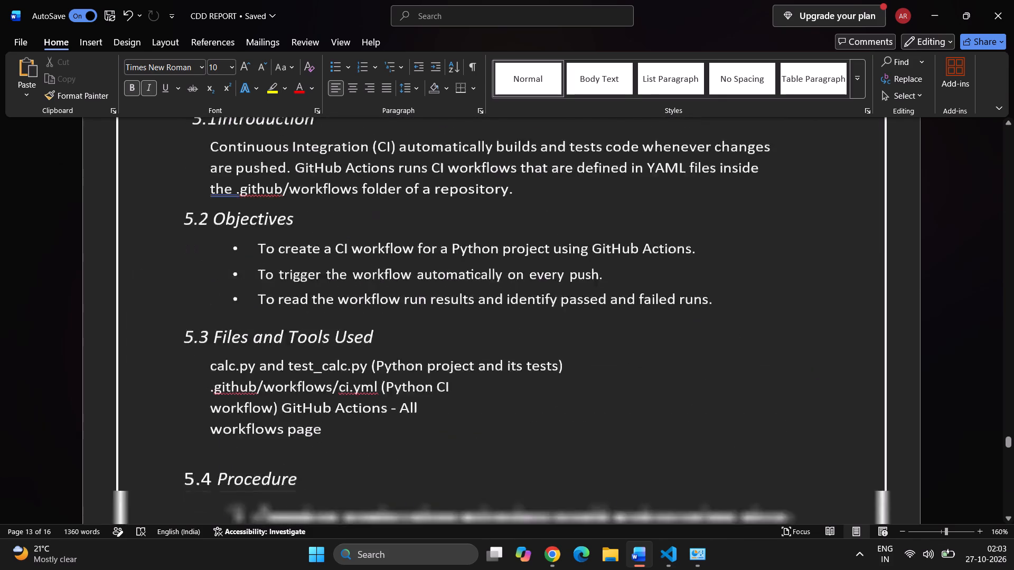
{"action": "scroll", "coordinate": [644, 424], "scroll_direction": "up", "scroll_amount": 2}
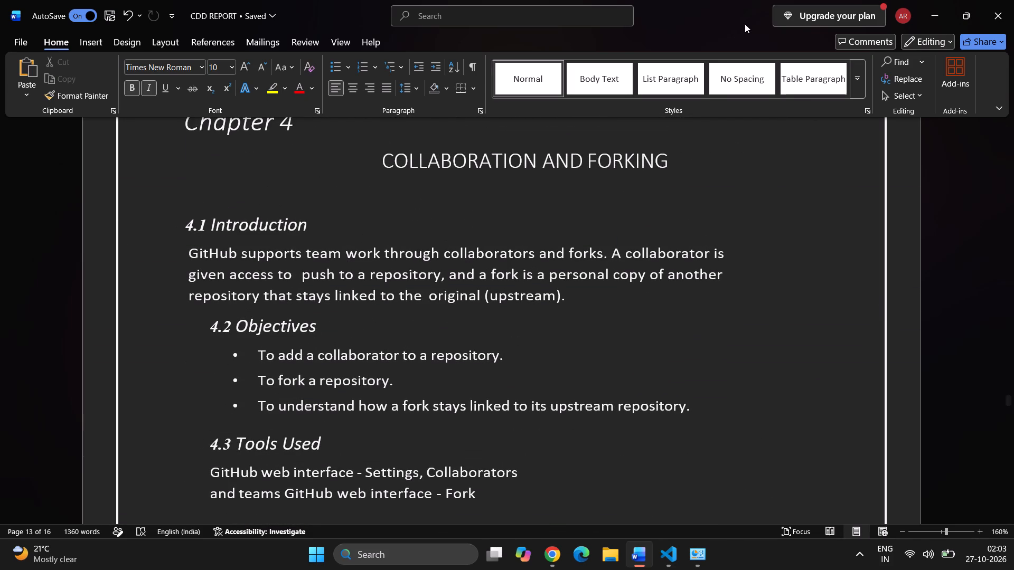
Close the CDD REPORT document, the browser window with the CDD_LAB_PROGRAMS repository and the code editor.
{"action": "left_click", "coordinate": [984, 17]}
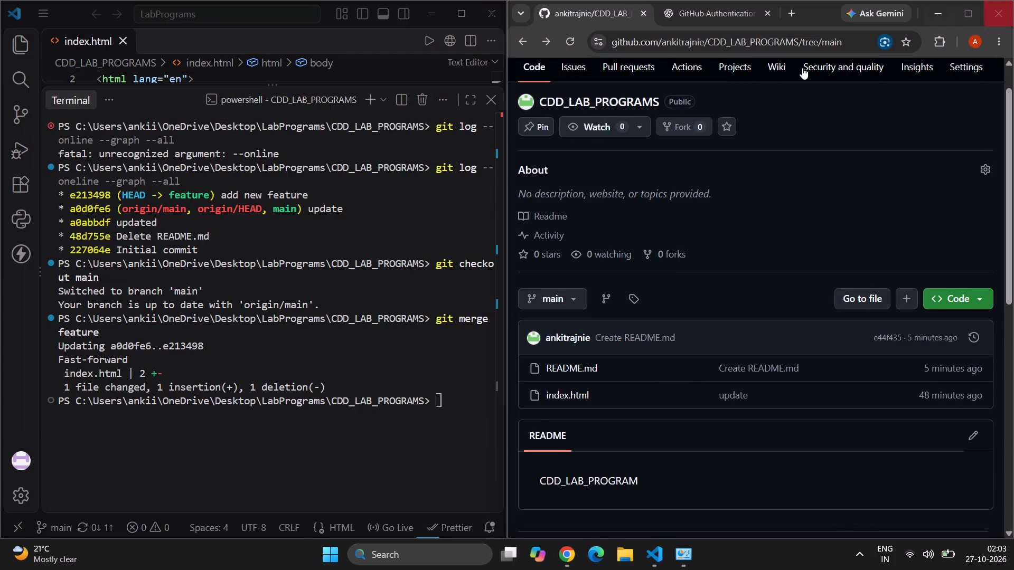
{"action": "left_click", "coordinate": [991, 22]}
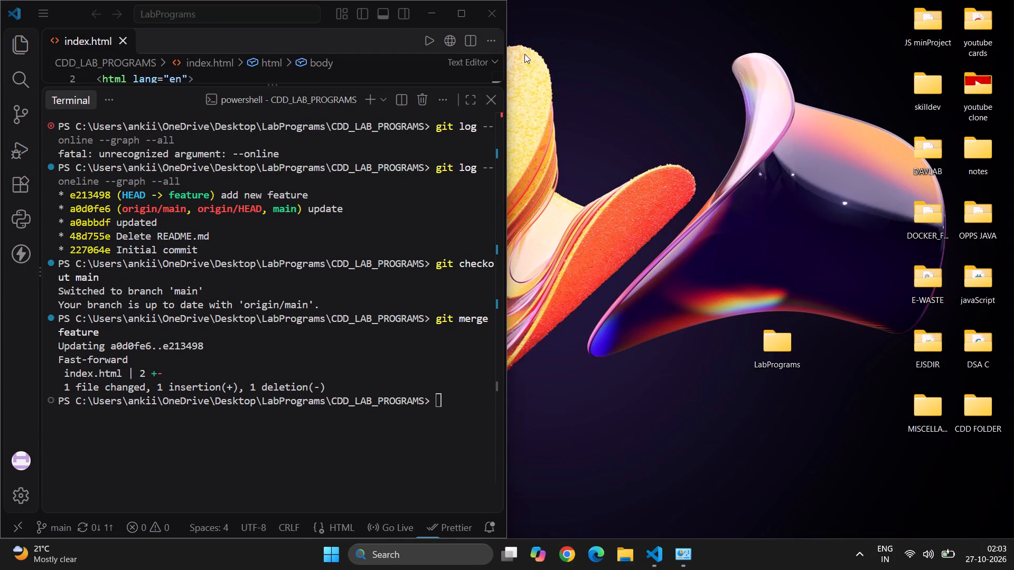
{"action": "left_click", "coordinate": [495, 13]}
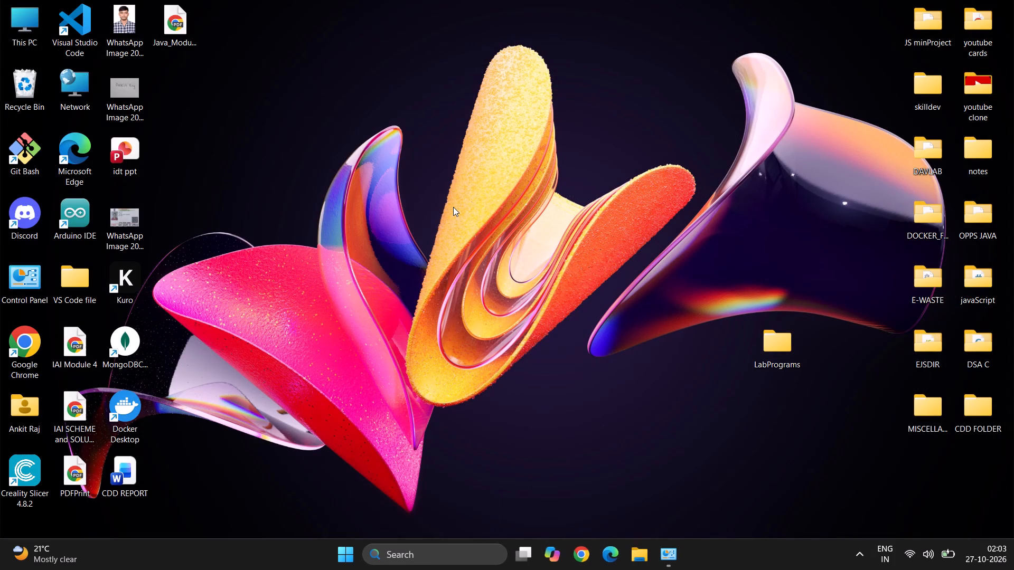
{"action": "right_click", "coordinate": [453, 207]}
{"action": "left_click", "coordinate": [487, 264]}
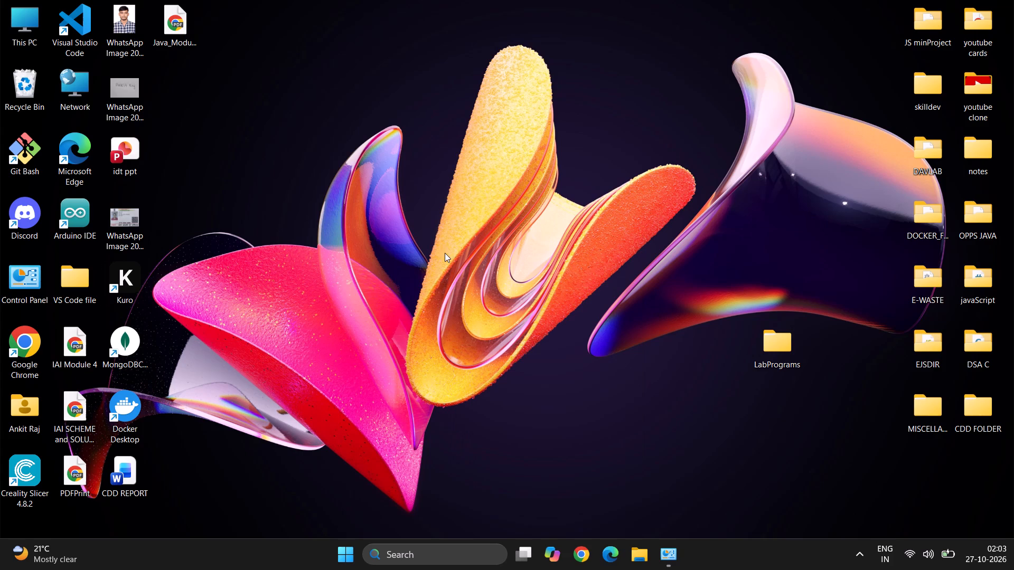
Launch Kuro from its desktop shortcut.
{"action": "double_click", "coordinate": [120, 279]}
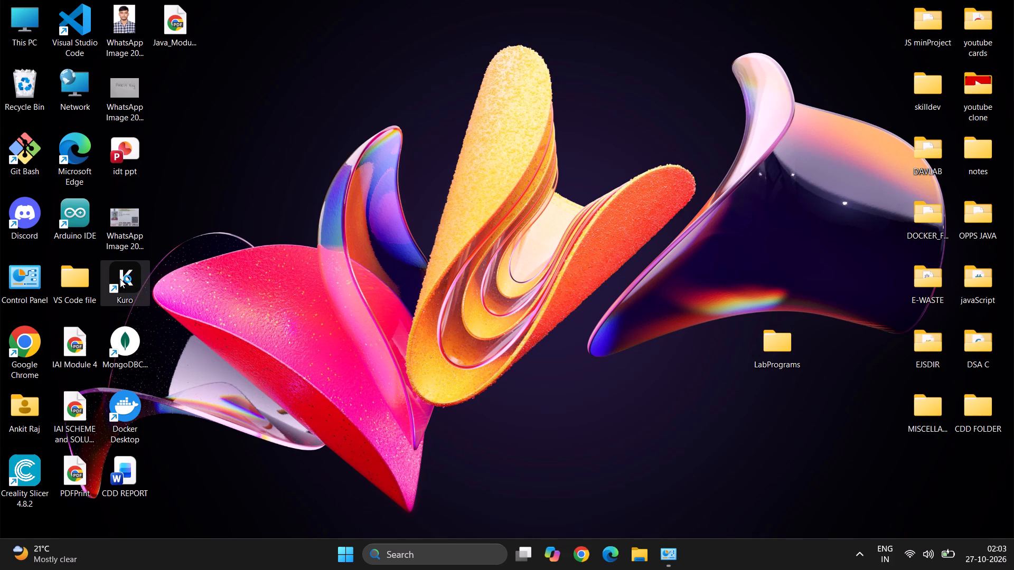